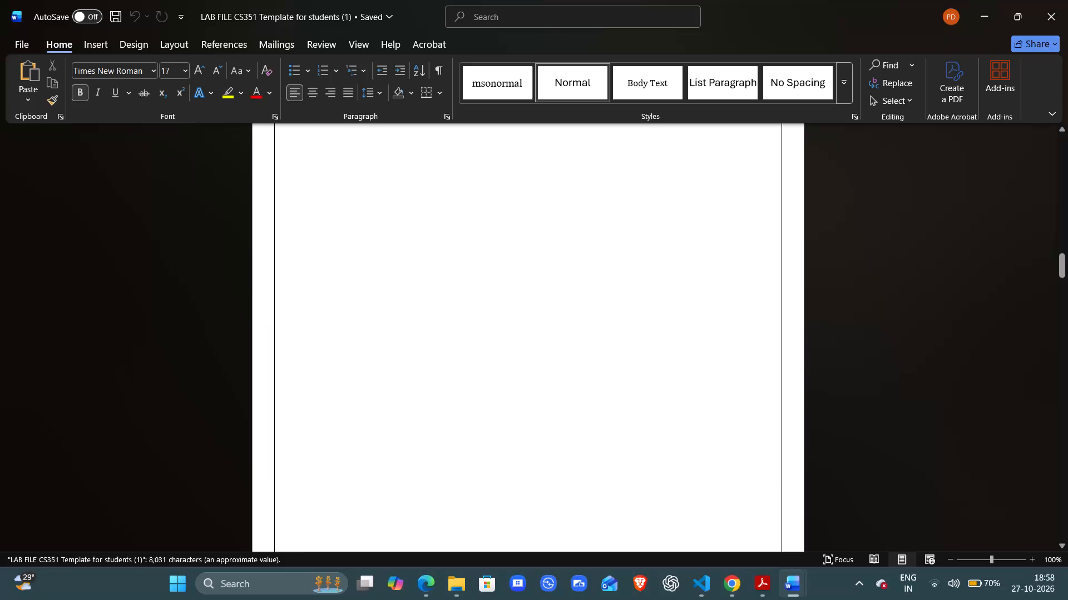
# Fill in the student's name on the cover page's Name line under Submitted By, padding with trailing spaces to use up the underline.
pyautogui.scroll(-13, 519, 421)
pyautogui.scroll(-8, 519, 421)
pyautogui.scroll(9, 519, 421)
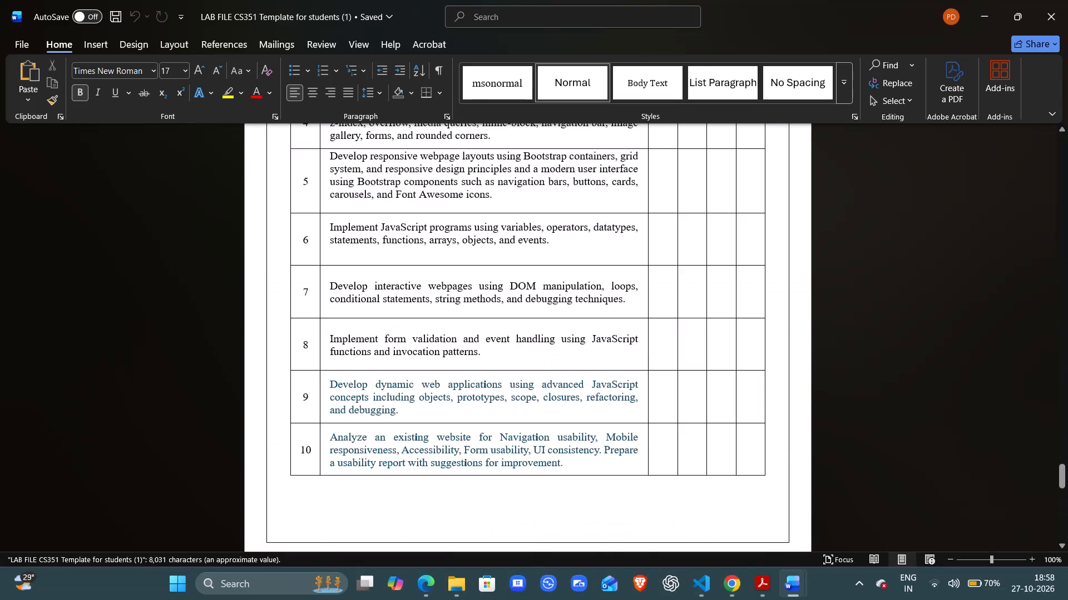
pyautogui.scroll(-4, 519, 421)
pyautogui.scroll(20, 486, 283)
pyautogui.scroll(1, 486, 283)
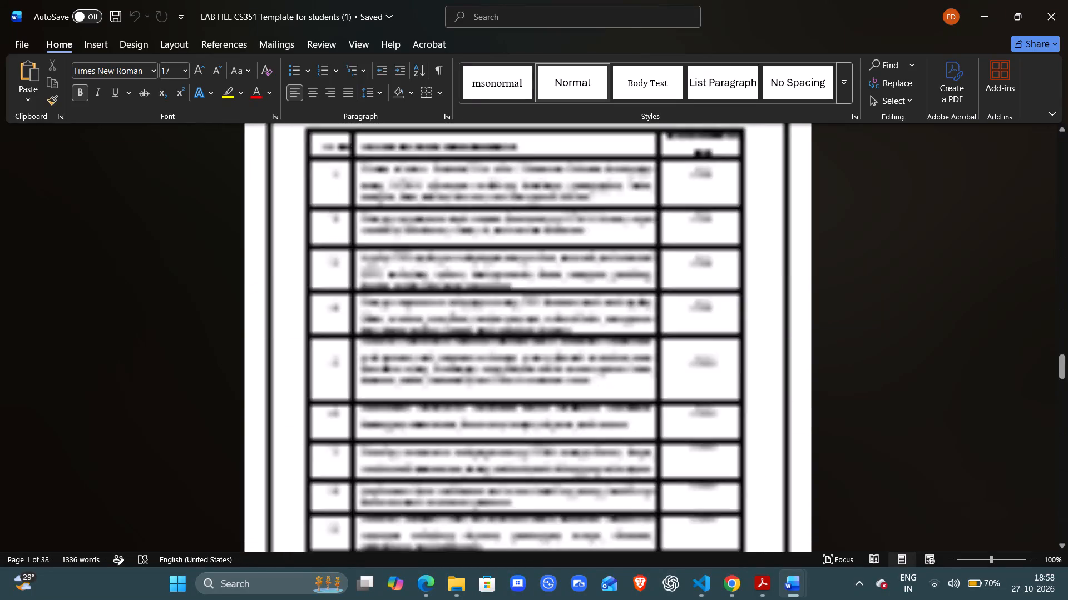
pyautogui.scroll(20, 486, 283)
pyautogui.scroll(3, 486, 283)
pyautogui.scroll(-3, 522, 457)
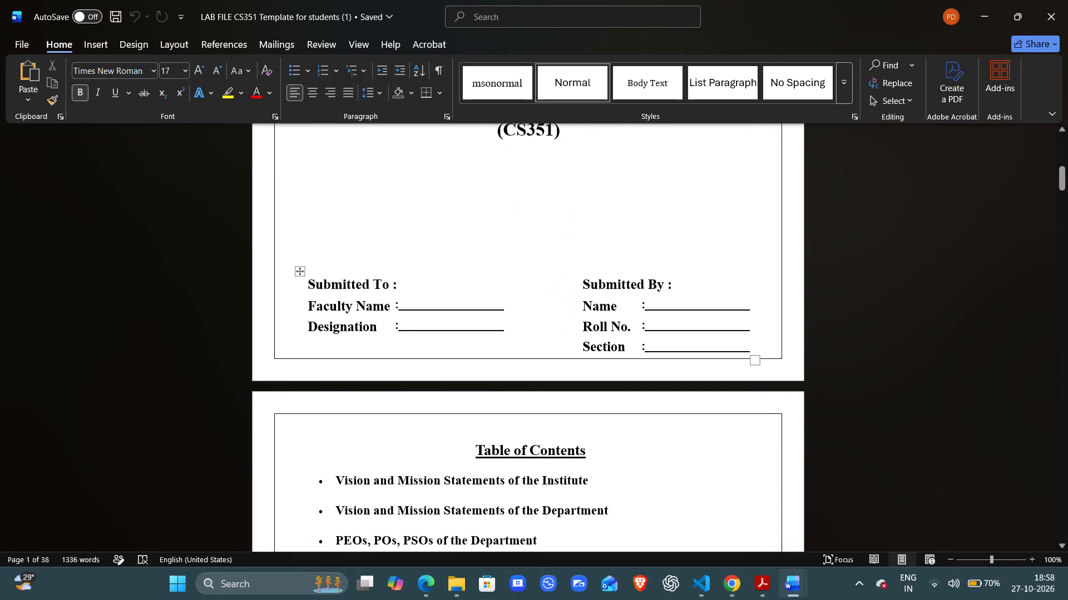
pyautogui.click(645, 306)
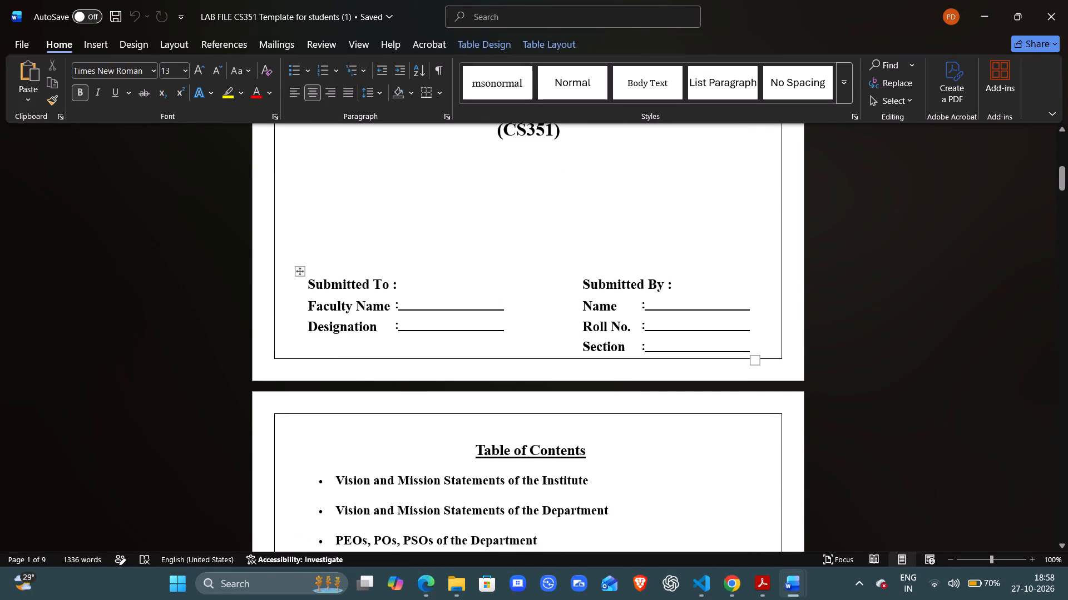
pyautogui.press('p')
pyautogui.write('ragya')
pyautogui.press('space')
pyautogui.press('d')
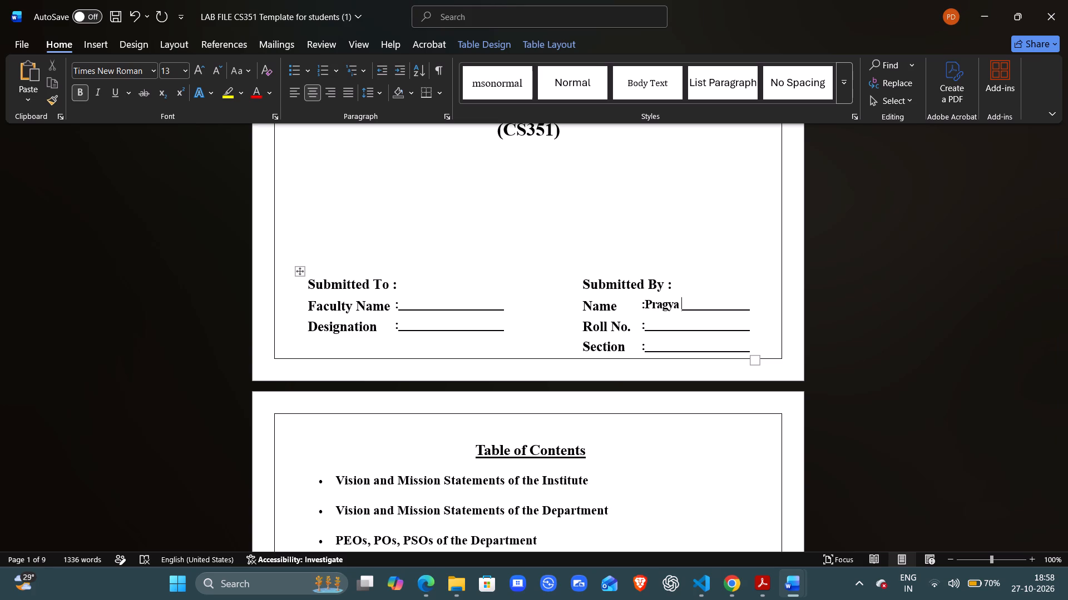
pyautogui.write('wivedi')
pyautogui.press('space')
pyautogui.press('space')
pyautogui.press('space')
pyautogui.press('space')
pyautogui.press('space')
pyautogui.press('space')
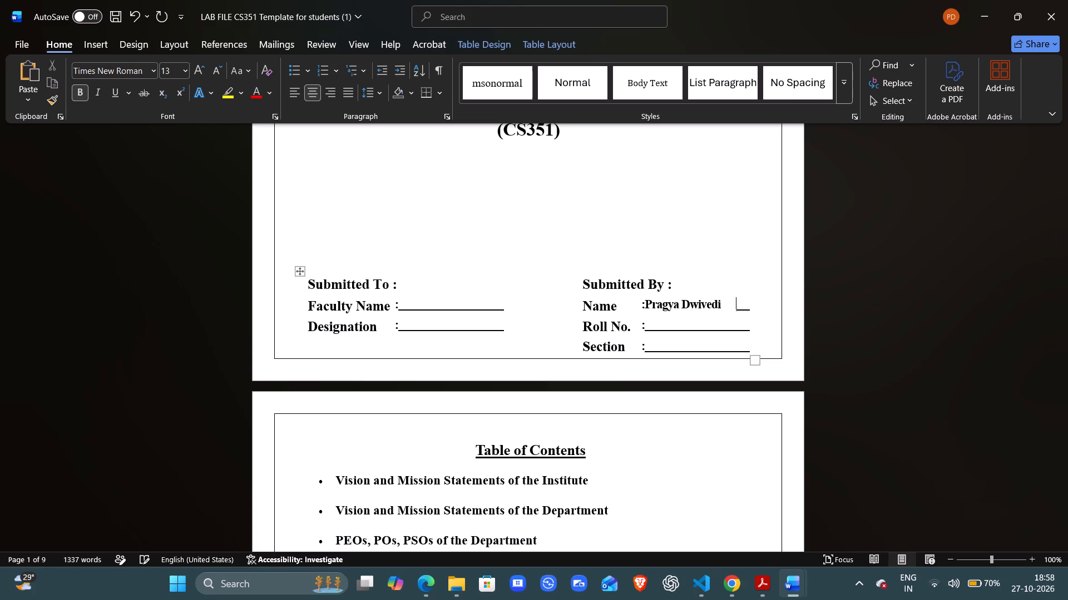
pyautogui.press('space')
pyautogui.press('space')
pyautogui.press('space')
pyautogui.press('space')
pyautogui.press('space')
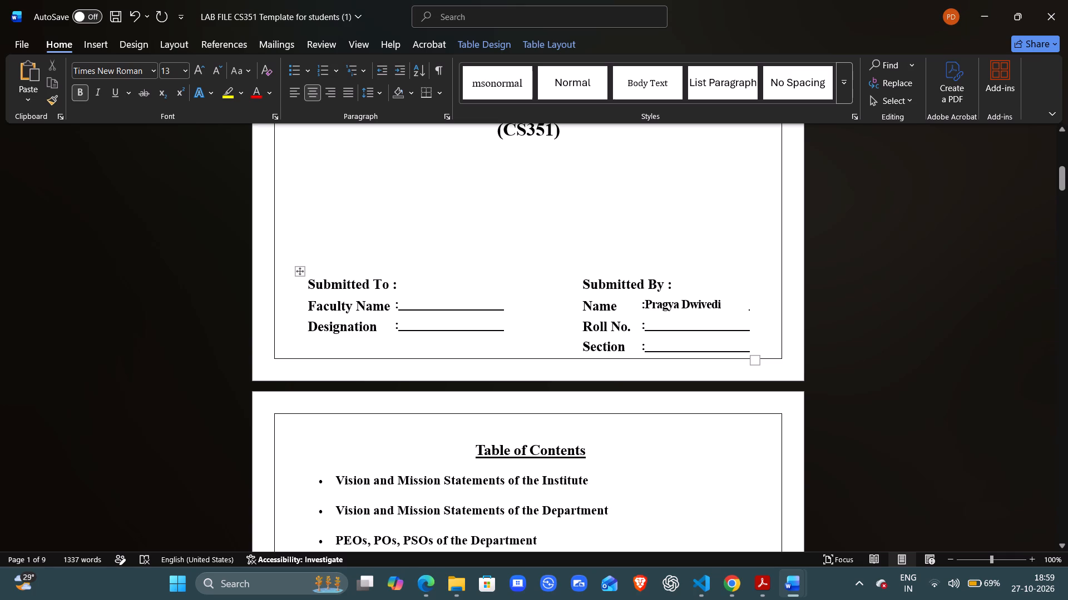
# Adjust the Name line's spacing: tighten the gap before the colon, add a space after it, and pad the line's end.
pyautogui.click(645, 306)
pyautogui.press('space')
pyautogui.press('BackSpace')
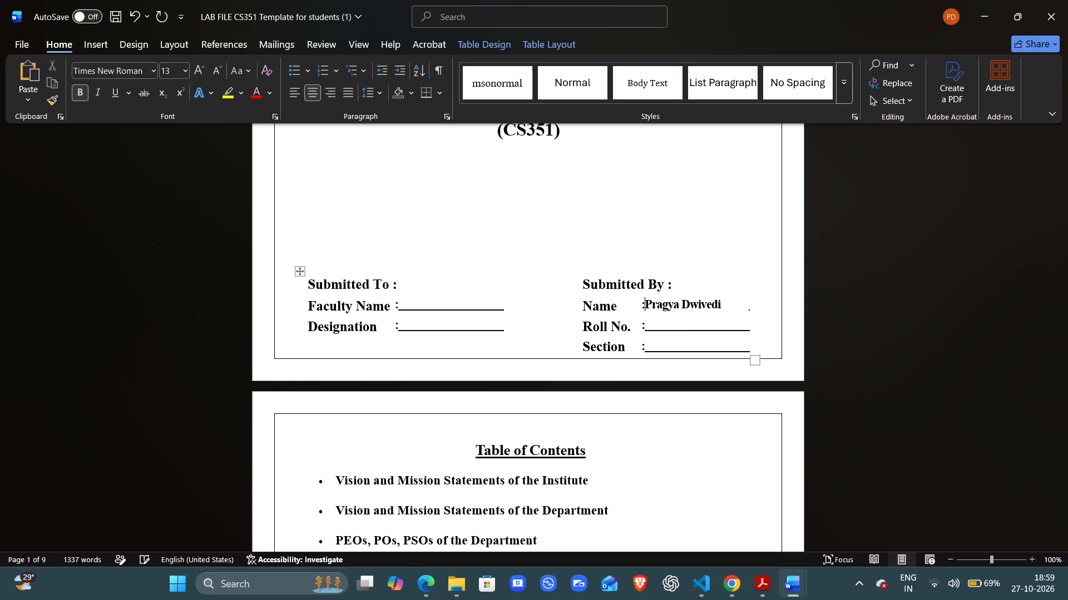
pyautogui.click(642, 306)
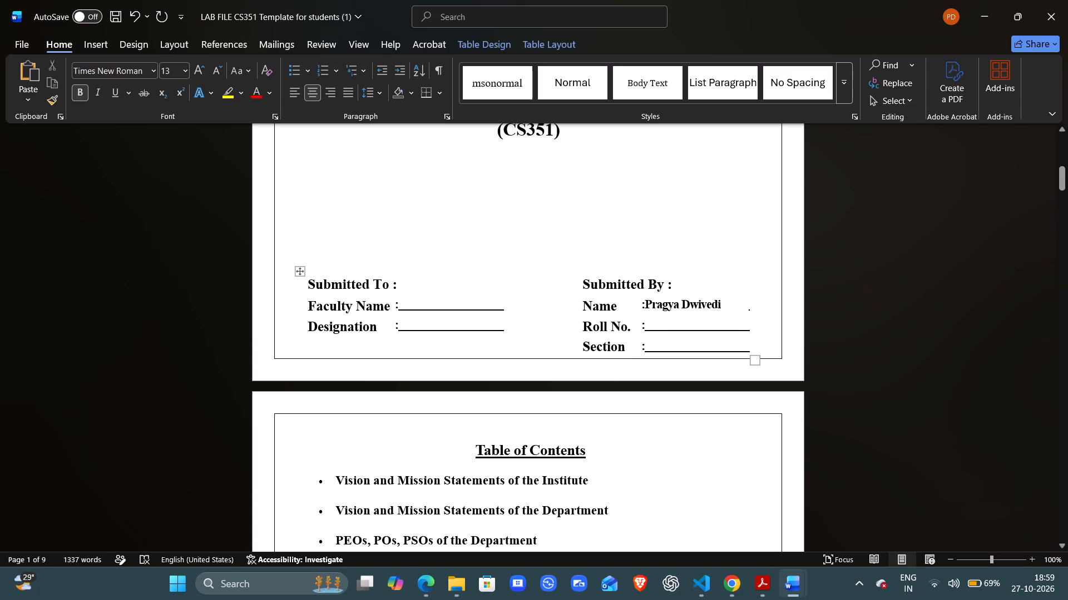
pyautogui.press('BackSpace')
pyautogui.press('BackSpace')
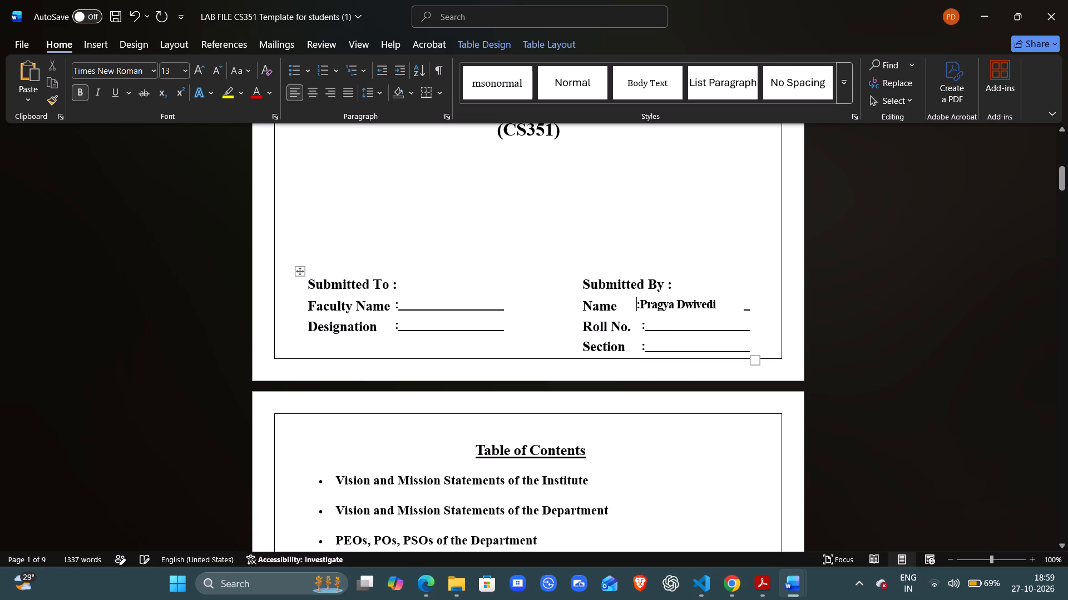
pyautogui.click(638, 304)
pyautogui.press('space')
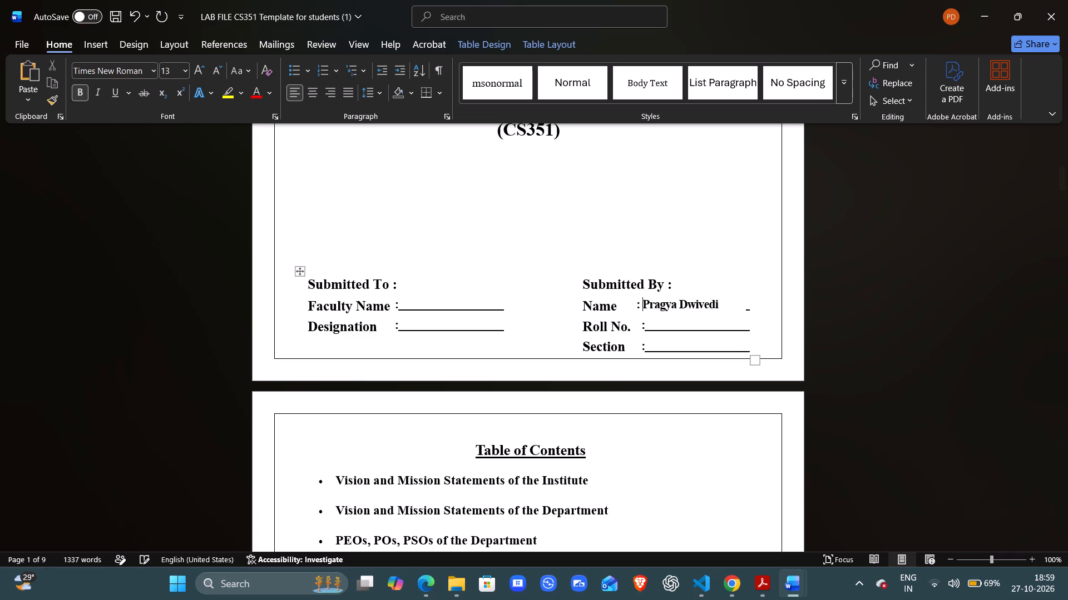
pyautogui.click(744, 309)
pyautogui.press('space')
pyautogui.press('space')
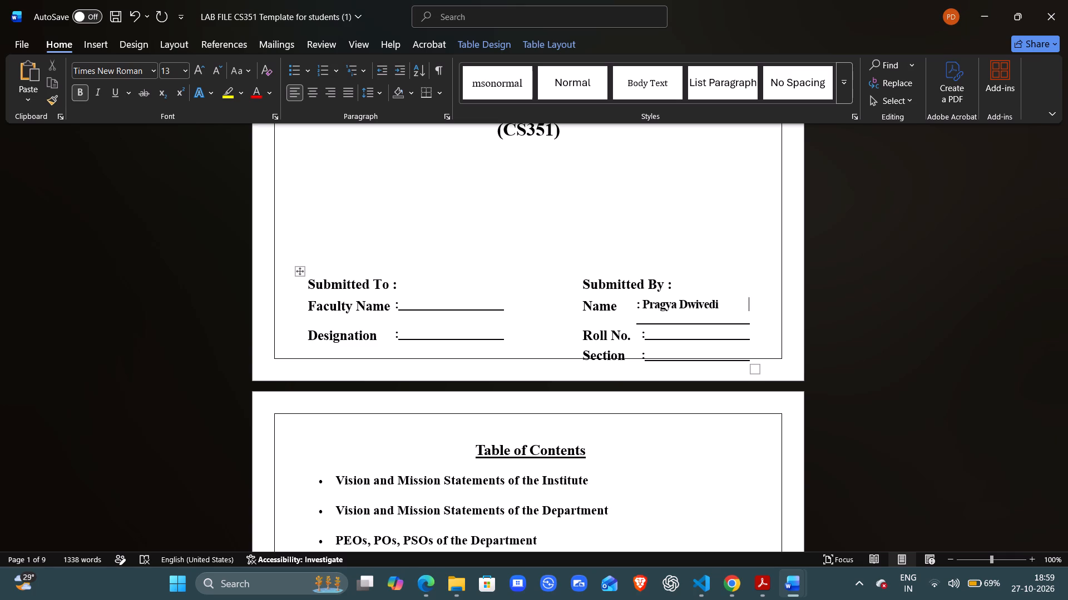
pyautogui.press('BackSpace')
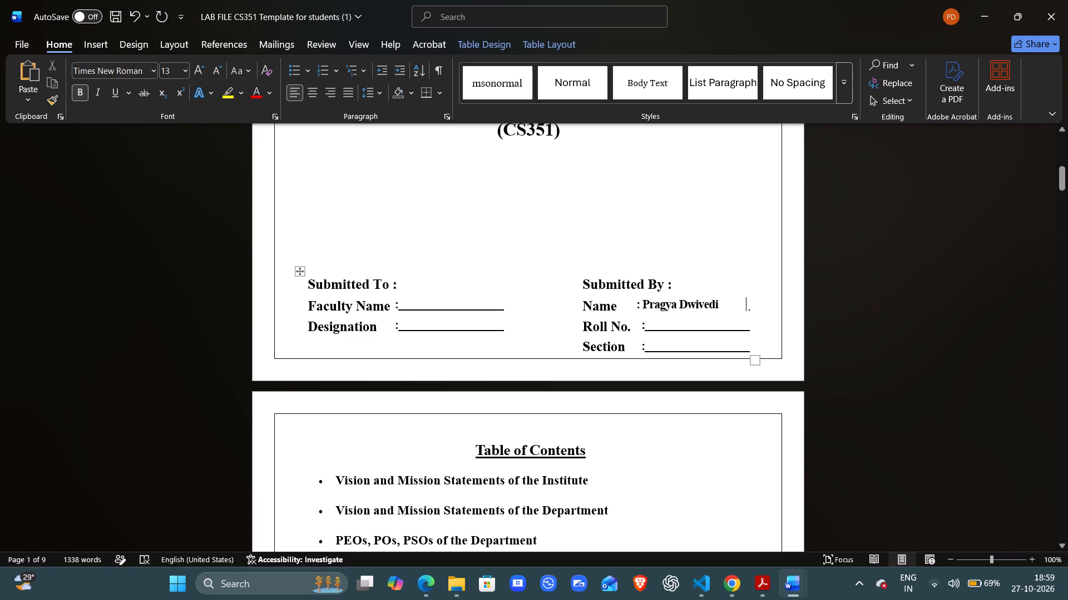
pyautogui.click(759, 304)
# Enter the student's roll number after a space on the Roll No. line, padding with trailing spaces to use up the underline.
pyautogui.click(644, 327)
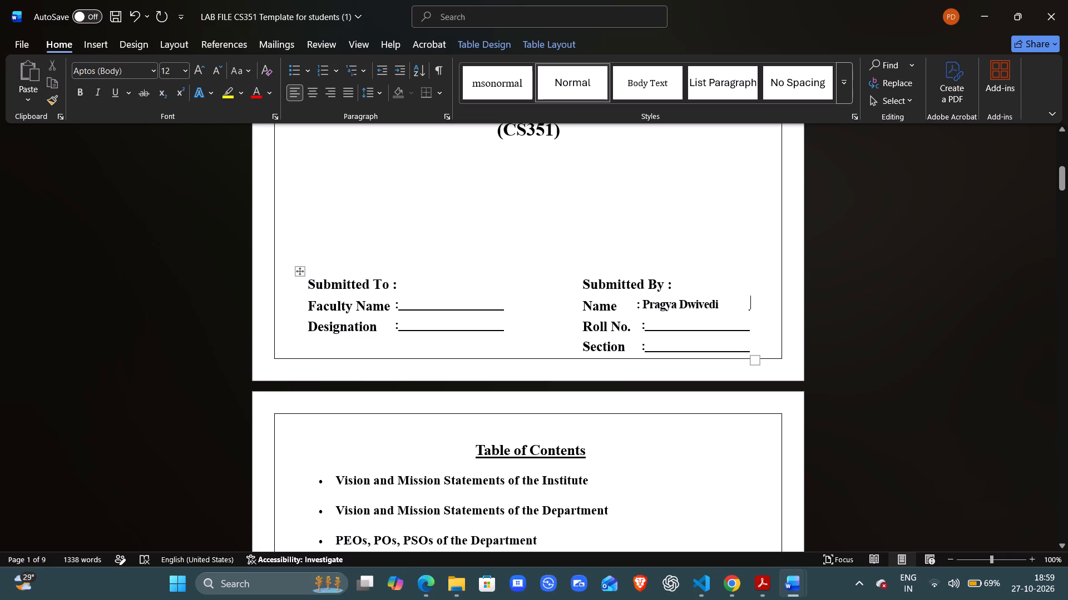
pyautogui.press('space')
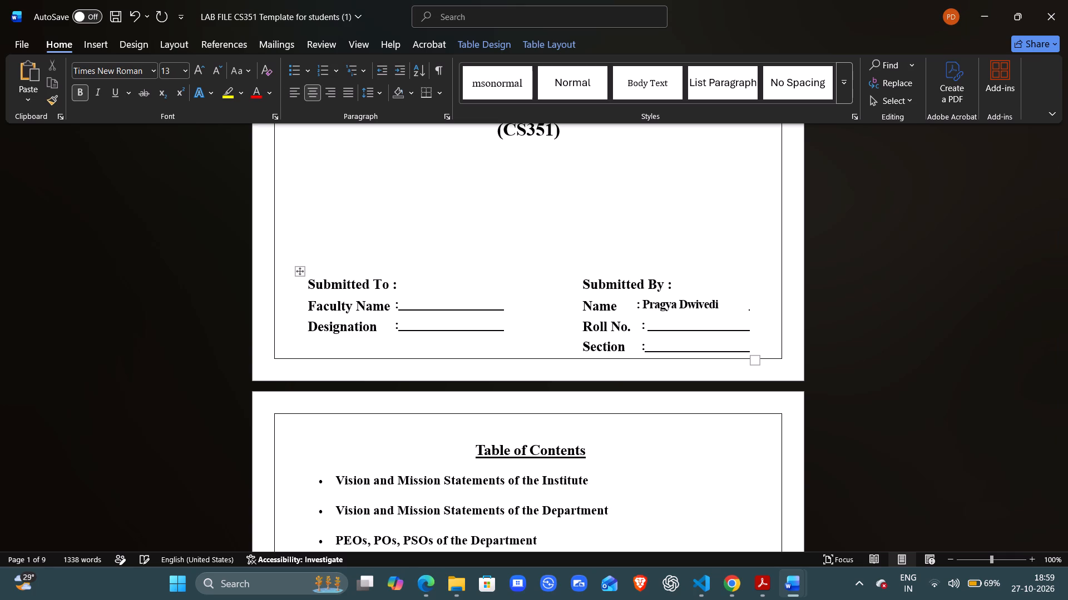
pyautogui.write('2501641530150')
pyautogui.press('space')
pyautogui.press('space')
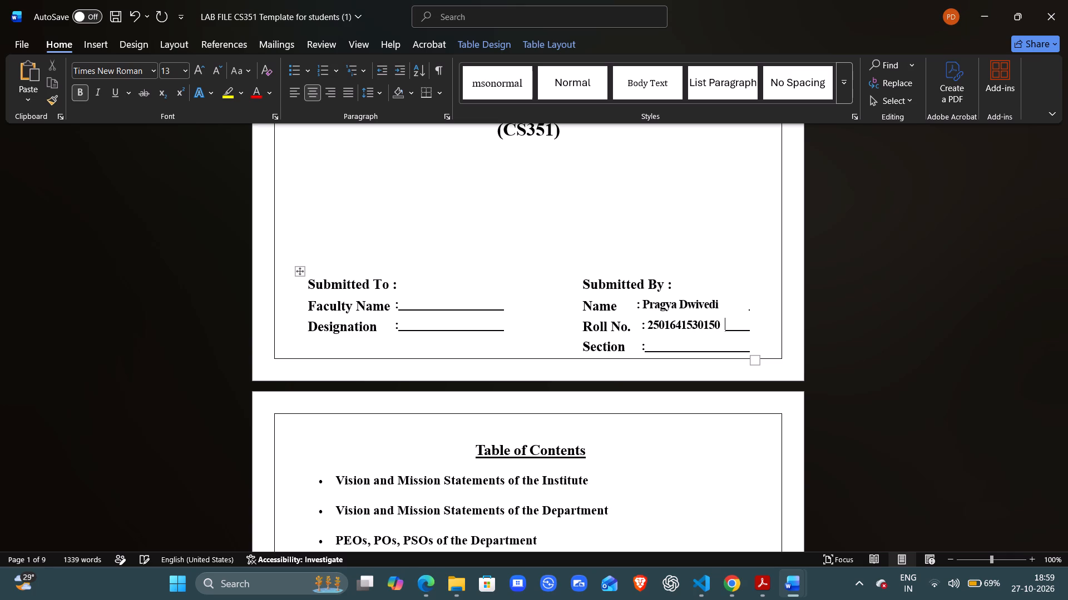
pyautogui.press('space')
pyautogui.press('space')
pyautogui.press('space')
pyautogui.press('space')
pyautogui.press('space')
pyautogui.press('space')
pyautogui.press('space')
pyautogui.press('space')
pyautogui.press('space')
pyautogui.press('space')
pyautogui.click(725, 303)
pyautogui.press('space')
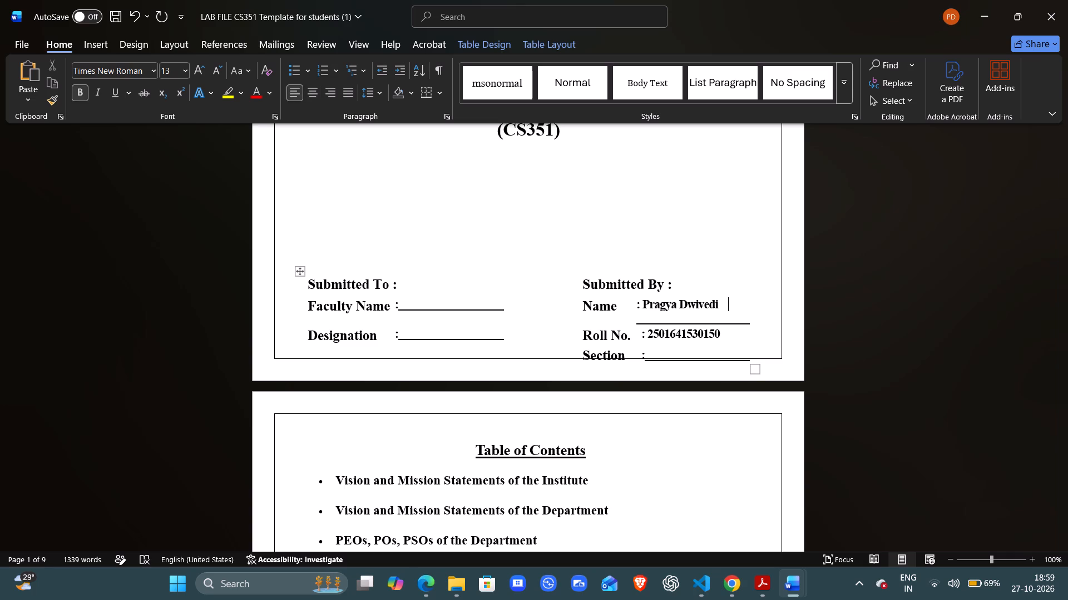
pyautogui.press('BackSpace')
# Delete the extra blank spaces between the student's name and the end of its underline.
pyautogui.click(747, 306)
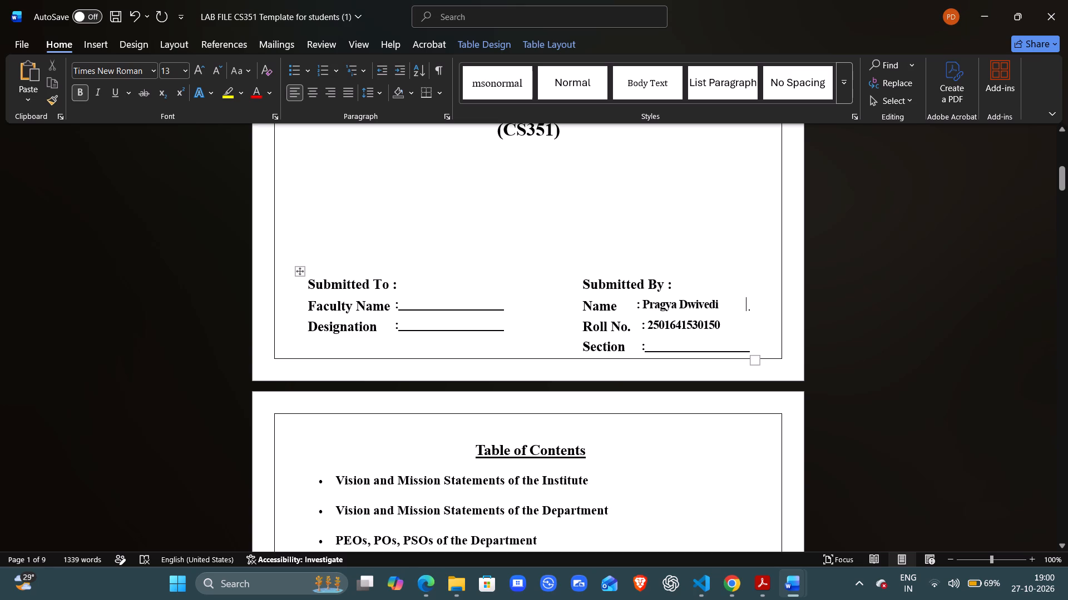
pyautogui.press('BackSpace')
pyautogui.press('BackSpace')
pyautogui.press('BackSpace')
pyautogui.press('BackSpace')
pyautogui.press('BackSpace')
pyautogui.press('BackSpace')
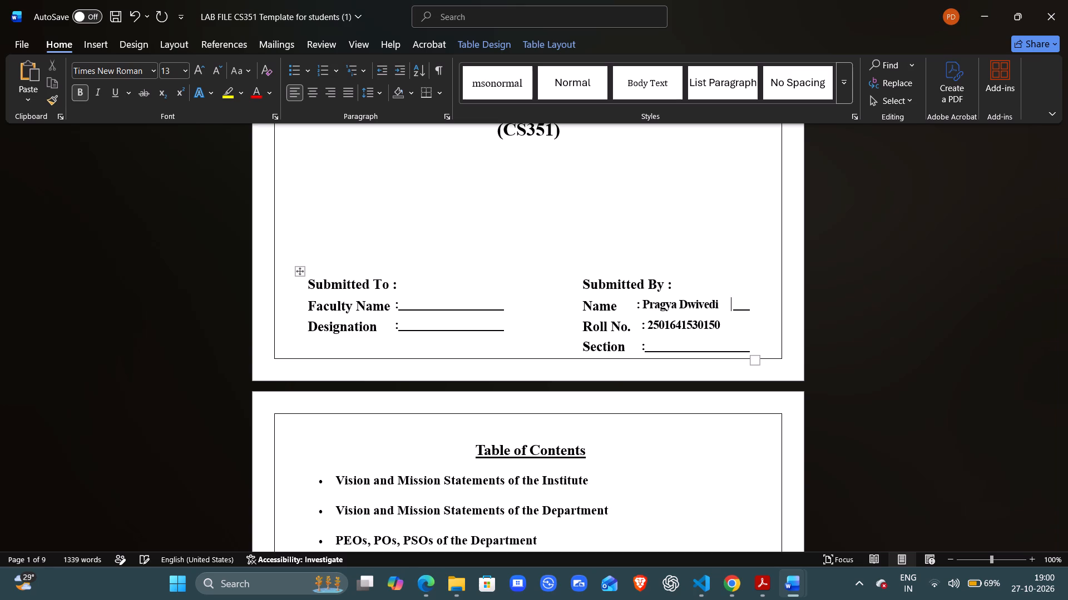
pyautogui.press('BackSpace')
pyautogui.press('BackSpace')
pyautogui.press('BackSpace')
pyautogui.press('BackSpace')
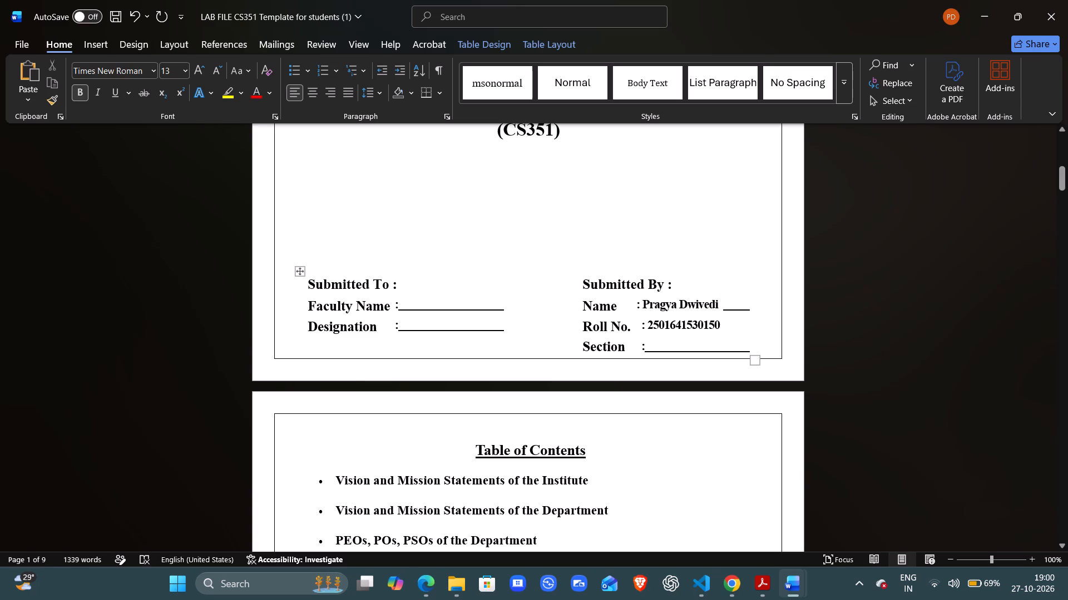
# Insert a space before the colon in the Name field to align it with the Roll No. colon.
pyautogui.click(636, 303)
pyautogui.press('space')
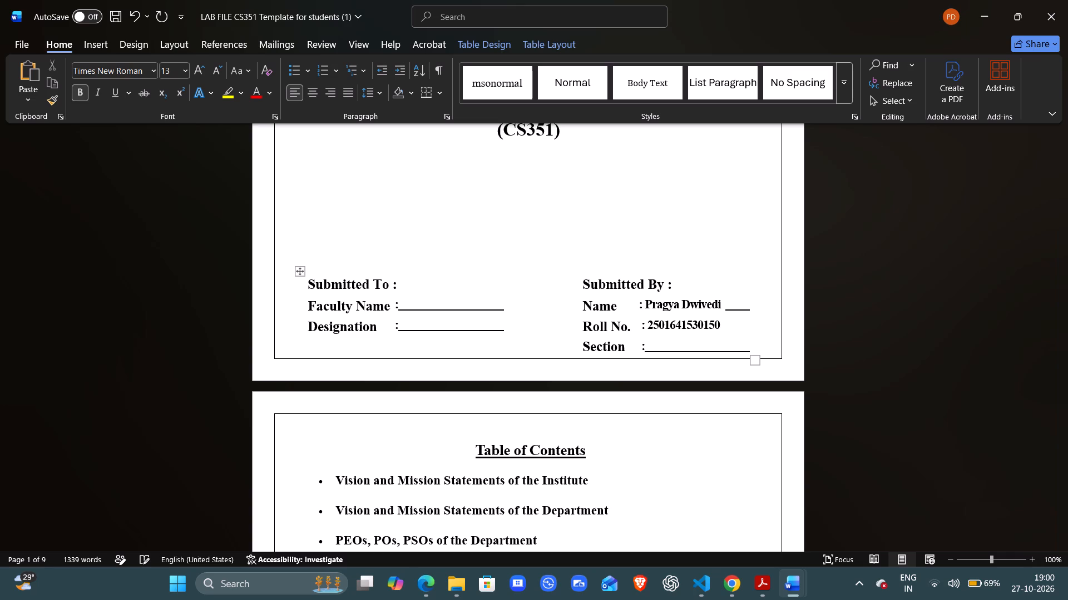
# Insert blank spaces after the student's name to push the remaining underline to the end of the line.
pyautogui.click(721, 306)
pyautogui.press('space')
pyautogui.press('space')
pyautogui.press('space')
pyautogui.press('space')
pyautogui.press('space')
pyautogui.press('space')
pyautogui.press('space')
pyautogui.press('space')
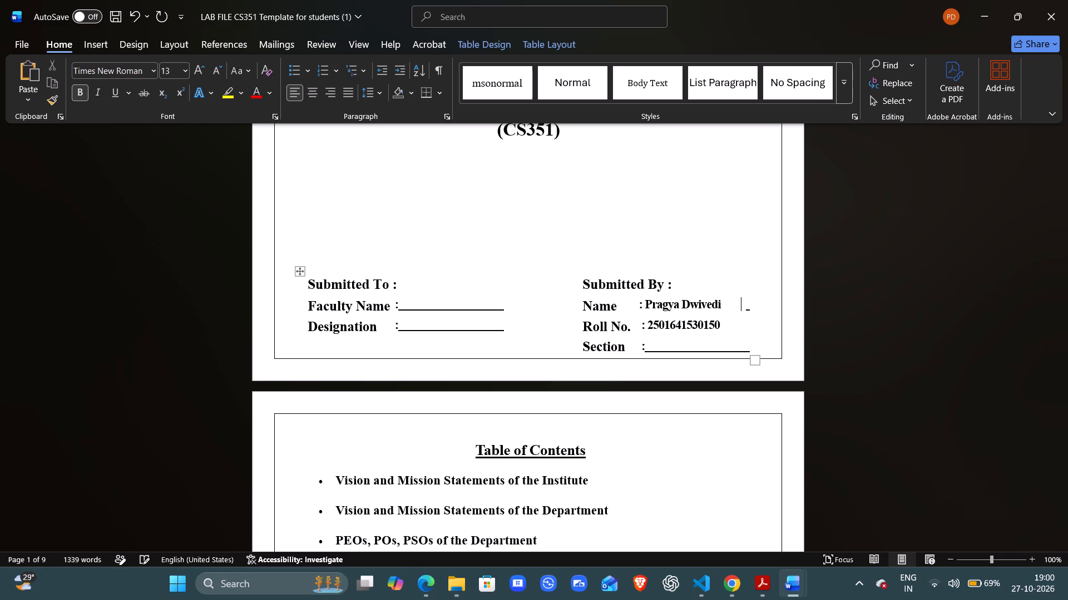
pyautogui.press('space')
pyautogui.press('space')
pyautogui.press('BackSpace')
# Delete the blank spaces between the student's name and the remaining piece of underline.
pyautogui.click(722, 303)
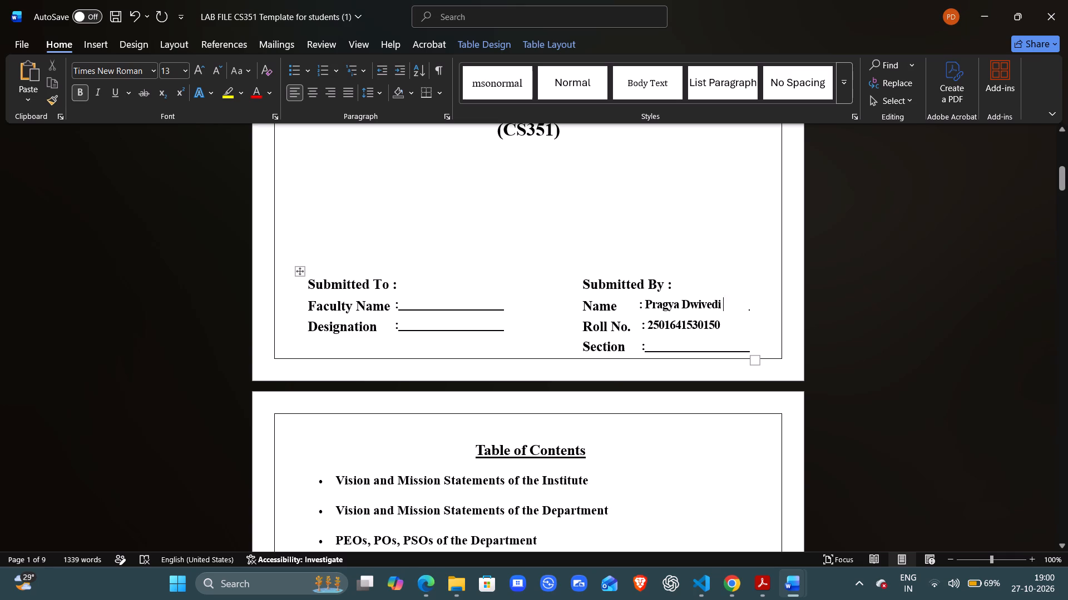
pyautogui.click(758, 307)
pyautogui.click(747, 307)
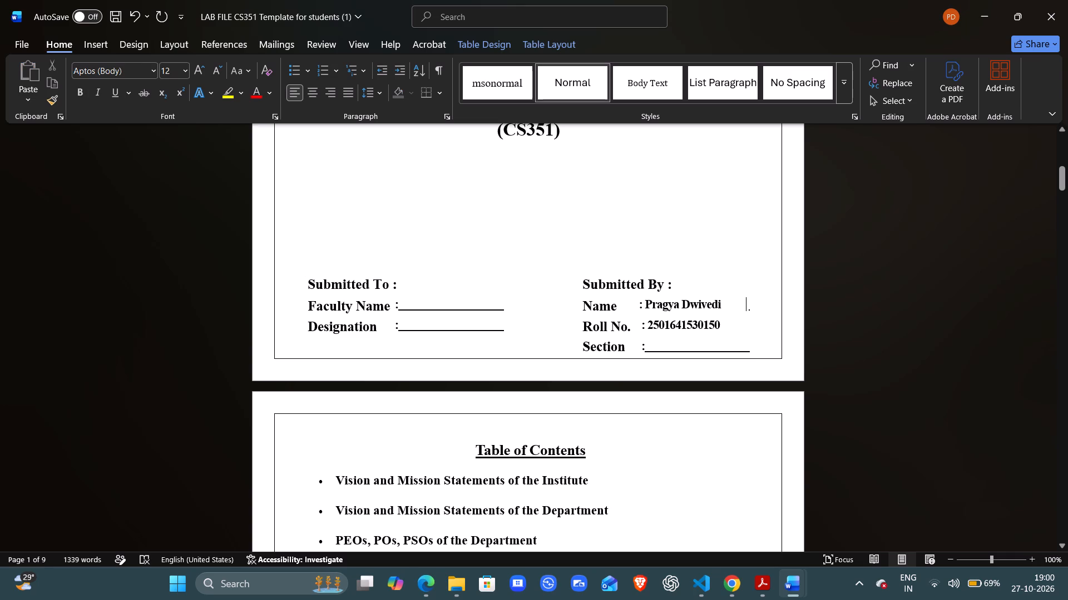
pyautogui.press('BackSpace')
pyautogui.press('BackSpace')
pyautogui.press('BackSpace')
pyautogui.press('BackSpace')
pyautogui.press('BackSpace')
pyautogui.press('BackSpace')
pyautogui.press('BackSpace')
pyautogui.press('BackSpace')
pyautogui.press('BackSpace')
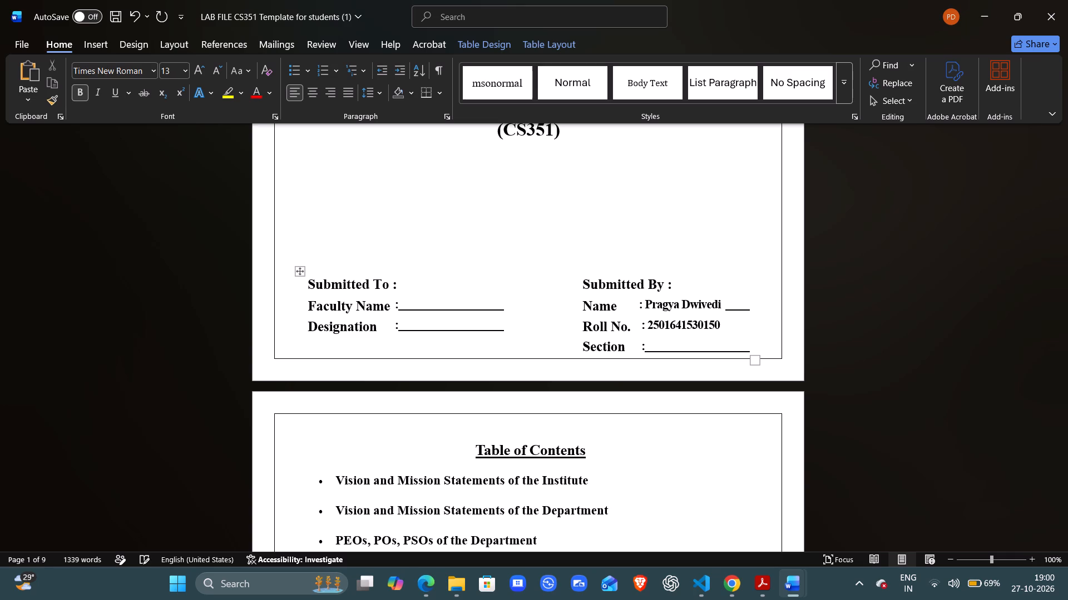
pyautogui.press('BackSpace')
# Insert ten blank spaces directly after the student's name, ahead of the remaining underline.
pyautogui.click(721, 306)
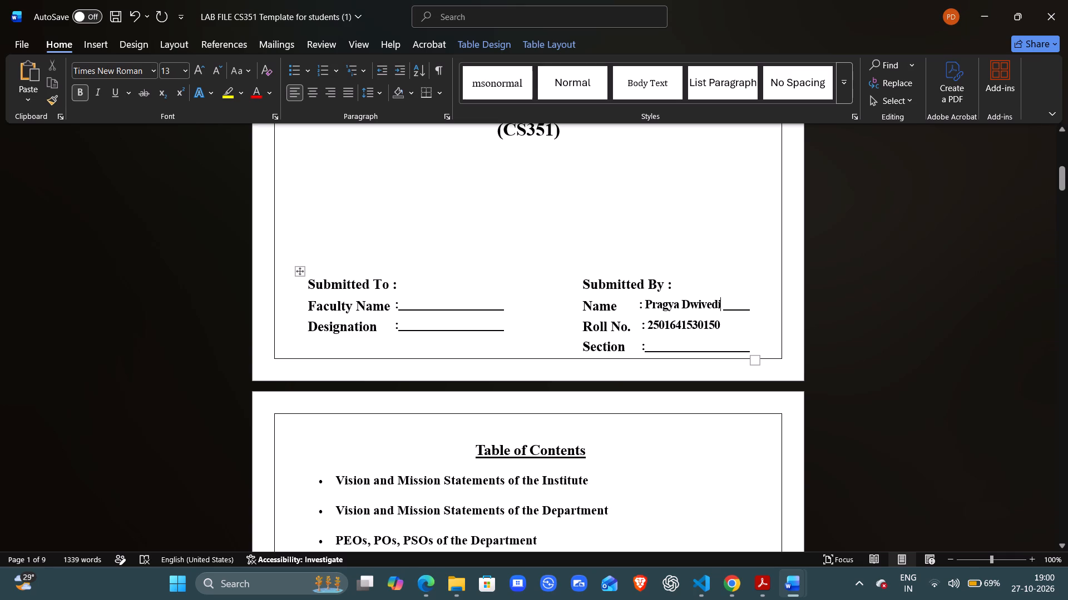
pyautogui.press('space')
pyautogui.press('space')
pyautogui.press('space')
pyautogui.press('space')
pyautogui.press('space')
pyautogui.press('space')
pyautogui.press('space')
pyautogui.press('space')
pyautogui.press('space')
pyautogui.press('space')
# Fill in the Faculty Name field under Submitted To with the title Prof . and the faculty member's full name.
pyautogui.click(426, 307)
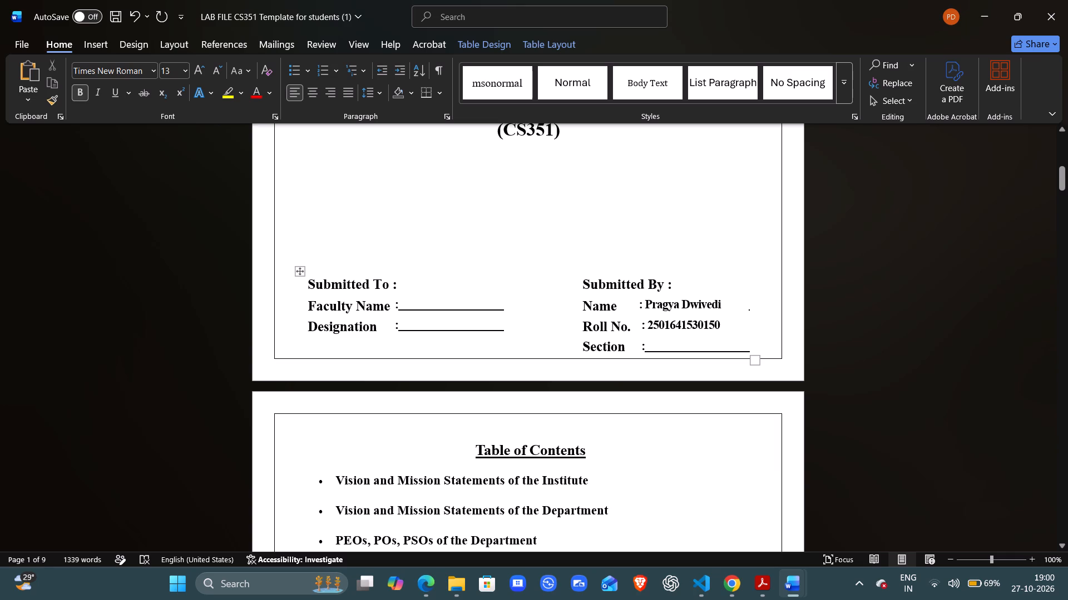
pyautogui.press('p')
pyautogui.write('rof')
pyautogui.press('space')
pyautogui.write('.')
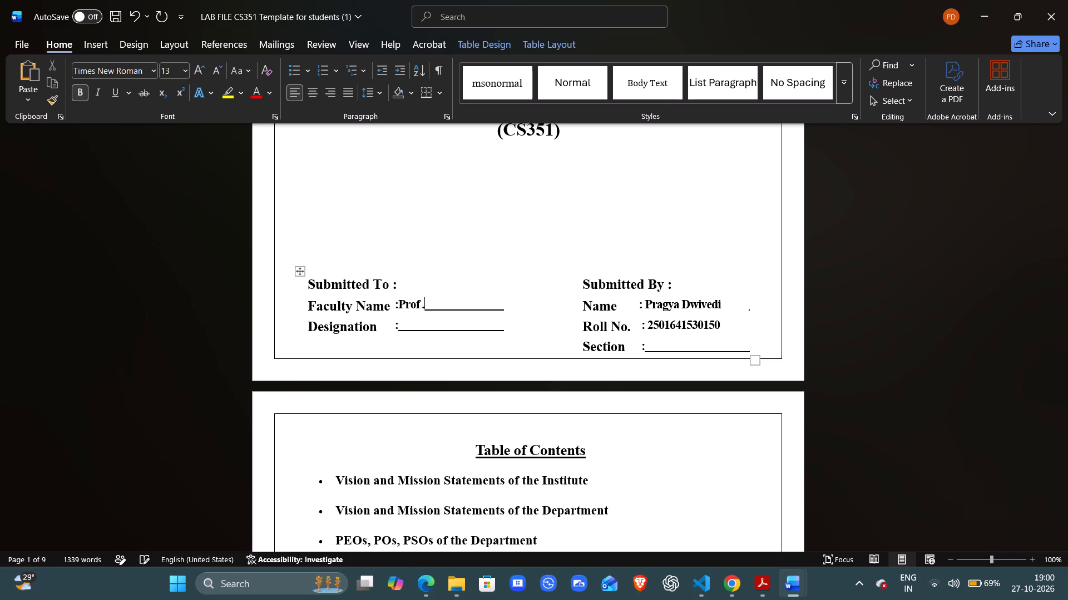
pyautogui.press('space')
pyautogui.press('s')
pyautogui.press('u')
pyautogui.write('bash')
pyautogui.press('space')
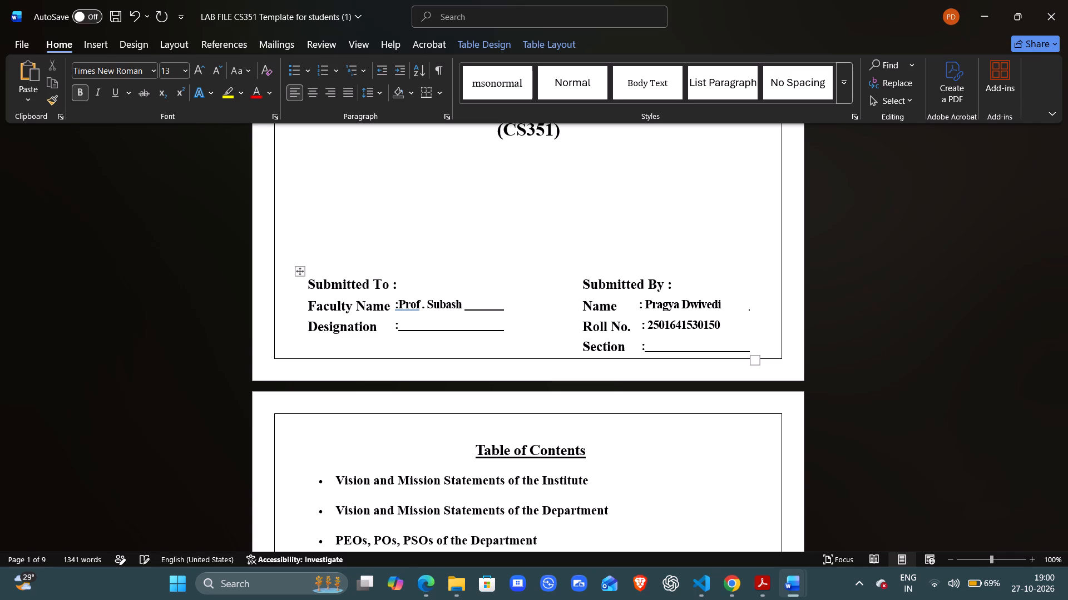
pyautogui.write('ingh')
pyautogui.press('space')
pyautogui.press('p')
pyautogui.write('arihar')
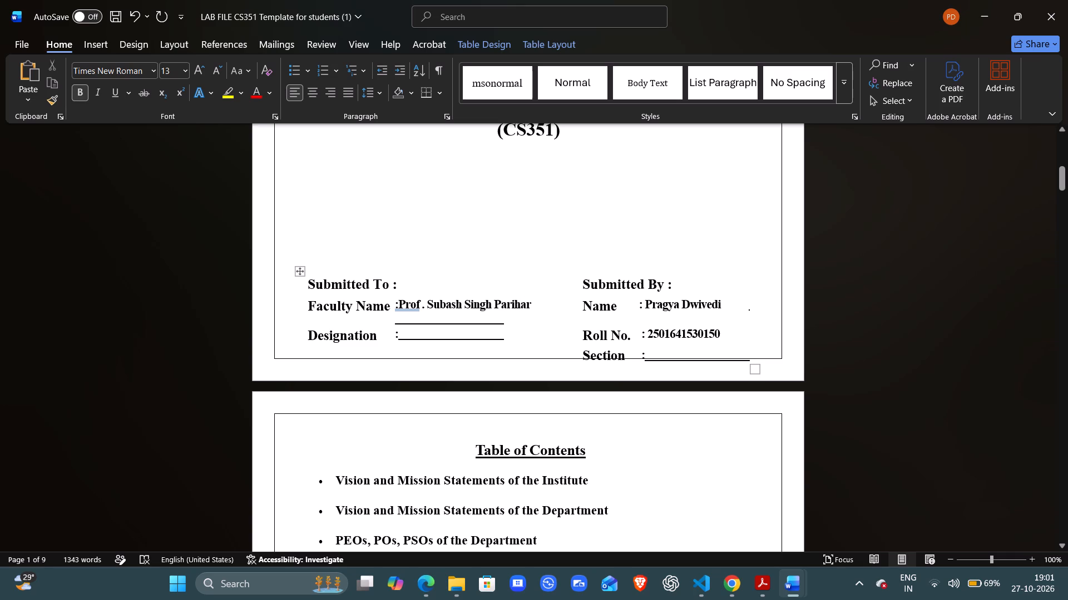
# Delete the leftover underline that wrapped below the faculty name, keeping the surname's final letter r.
pyautogui.click(509, 322)
pyautogui.press('BackSpace')
pyautogui.press('BackSpace')
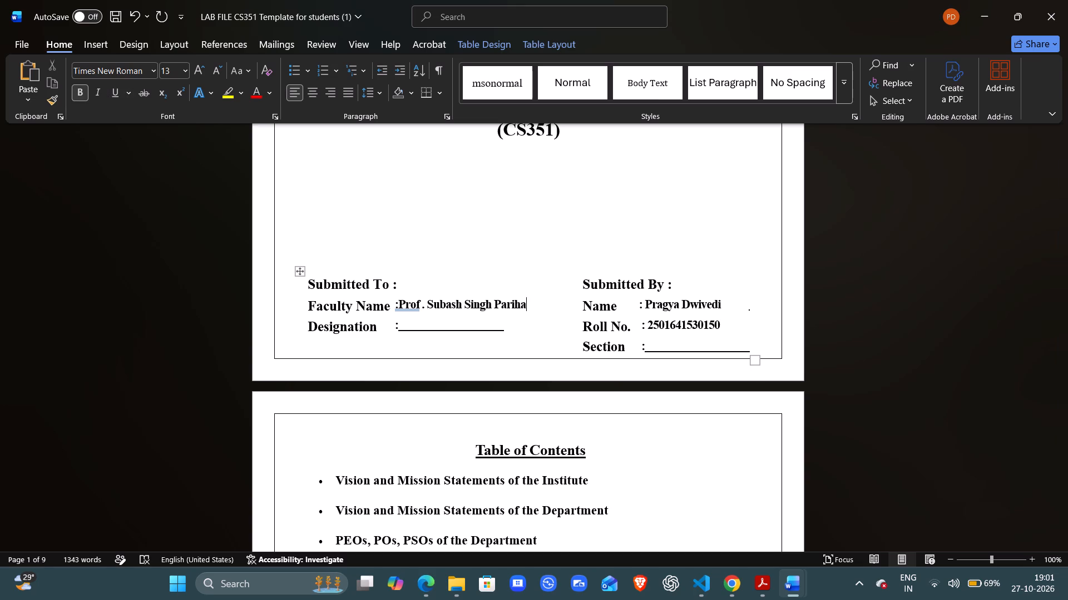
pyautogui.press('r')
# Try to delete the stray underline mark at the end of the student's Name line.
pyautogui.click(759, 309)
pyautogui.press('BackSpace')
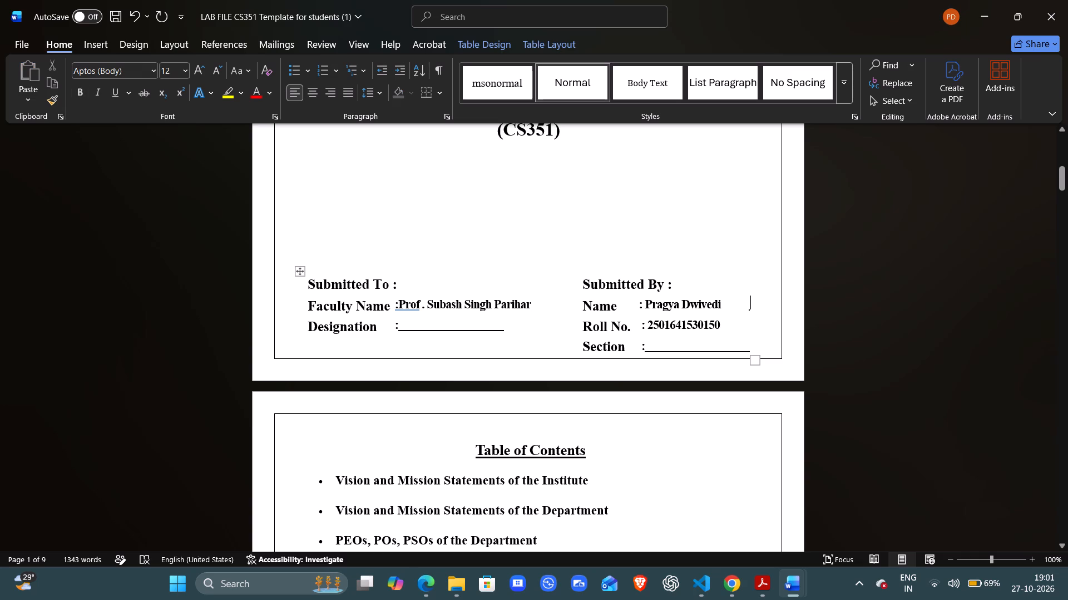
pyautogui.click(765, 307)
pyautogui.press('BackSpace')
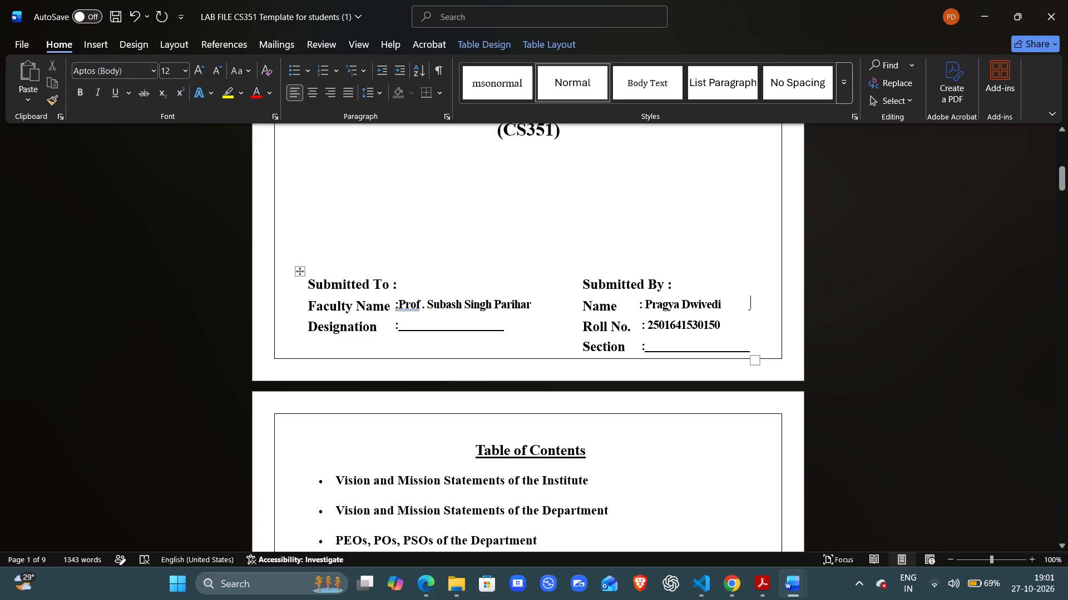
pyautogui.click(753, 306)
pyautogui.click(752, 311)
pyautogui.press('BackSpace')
# Insert a space between the colon and Prof in the Faculty Name field.
pyautogui.click(396, 307)
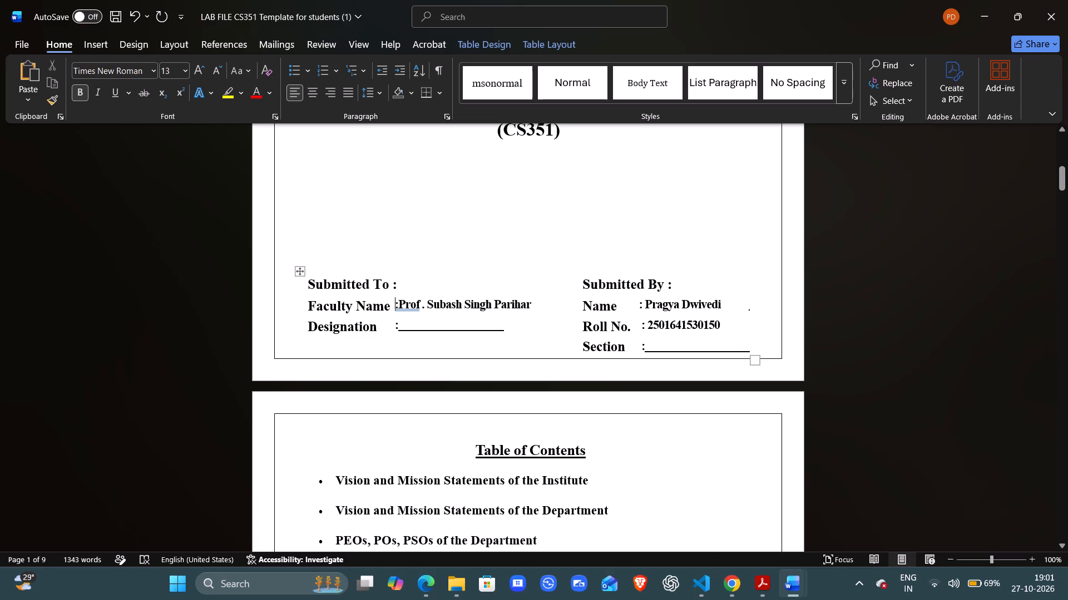
pyautogui.click(399, 307)
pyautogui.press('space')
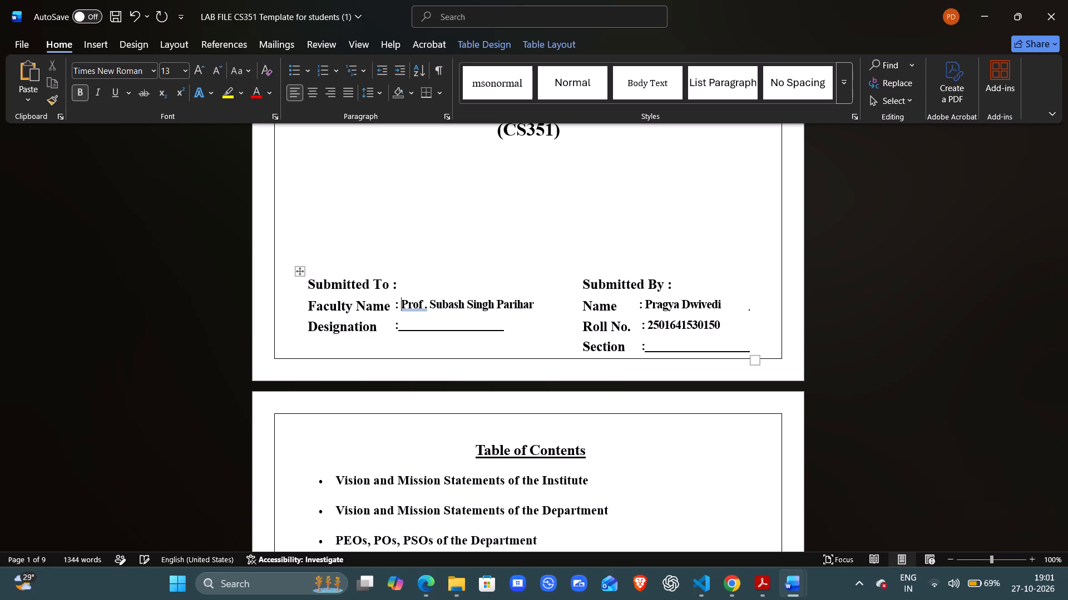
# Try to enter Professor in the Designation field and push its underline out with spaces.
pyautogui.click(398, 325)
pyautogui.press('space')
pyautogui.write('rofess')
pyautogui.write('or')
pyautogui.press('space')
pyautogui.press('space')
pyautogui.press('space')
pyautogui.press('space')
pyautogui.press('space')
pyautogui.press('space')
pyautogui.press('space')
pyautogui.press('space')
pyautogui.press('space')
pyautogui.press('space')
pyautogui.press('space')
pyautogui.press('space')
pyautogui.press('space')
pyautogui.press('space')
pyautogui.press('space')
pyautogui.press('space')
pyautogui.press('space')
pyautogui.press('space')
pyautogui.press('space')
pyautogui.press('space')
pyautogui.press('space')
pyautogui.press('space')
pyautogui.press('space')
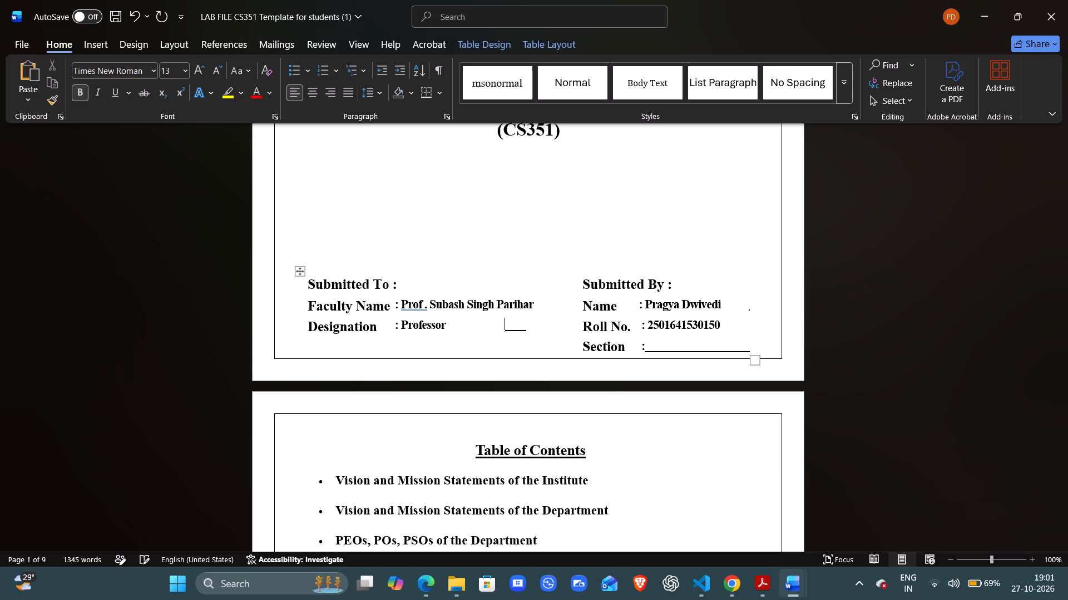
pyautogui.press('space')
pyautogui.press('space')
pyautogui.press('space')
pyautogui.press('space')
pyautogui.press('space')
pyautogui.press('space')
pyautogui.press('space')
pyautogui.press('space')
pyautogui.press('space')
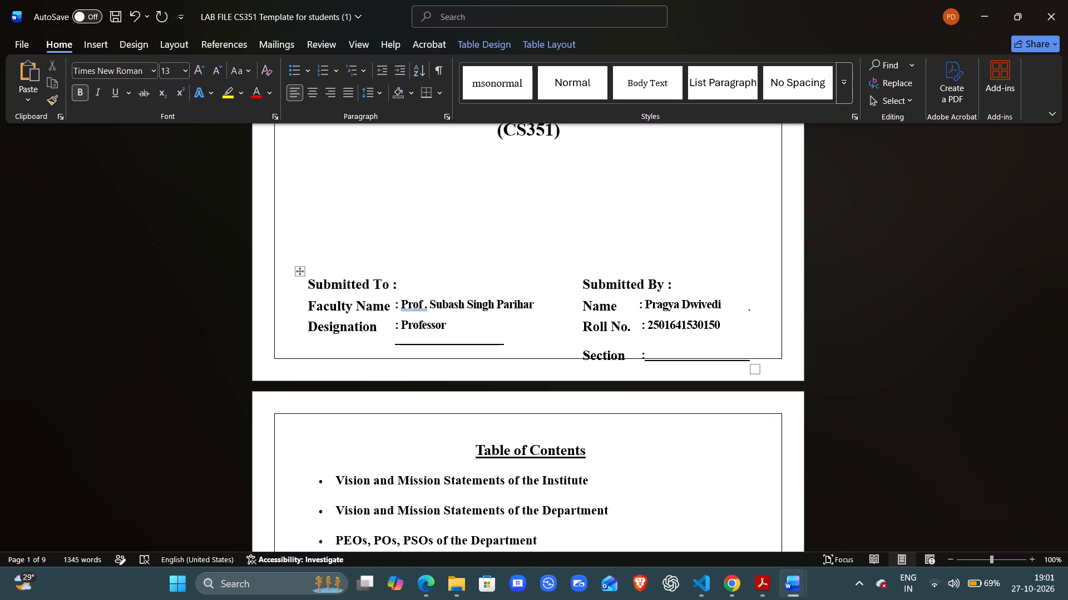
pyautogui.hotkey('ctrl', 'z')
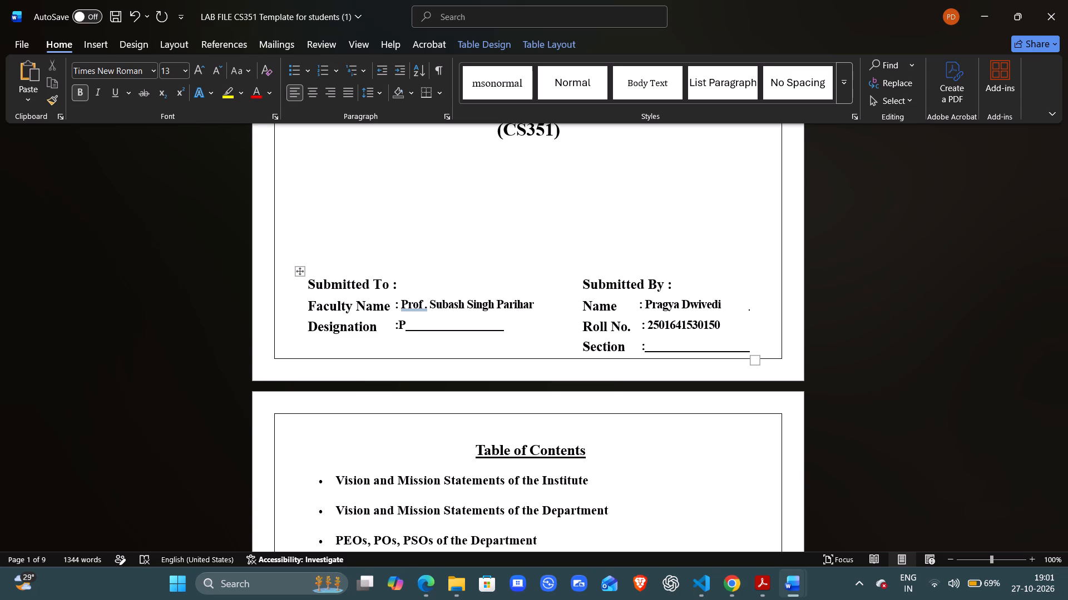
# Fill in the Designation field with Professor, leaving a space after the colon, and delete the leftover underline behind it.
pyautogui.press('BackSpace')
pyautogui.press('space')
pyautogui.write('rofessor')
pyautogui.click(508, 326)
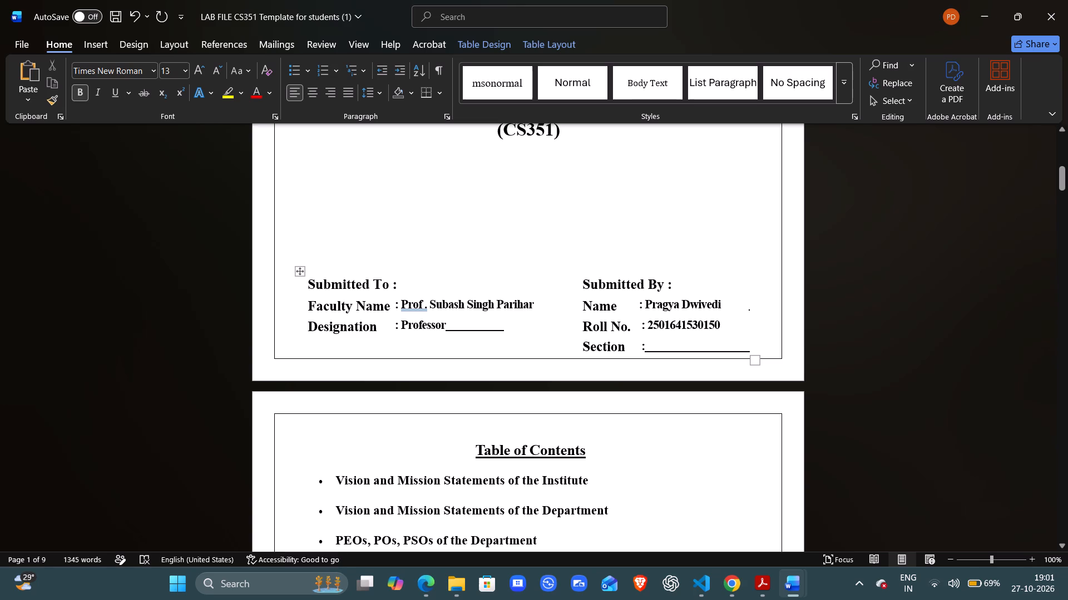
pyautogui.click(508, 326)
pyautogui.press('BackSpace')
# Fill in the Section field under Submitted By with CS-AIML II A, leaving a space after the colon.
pyautogui.click(647, 347)
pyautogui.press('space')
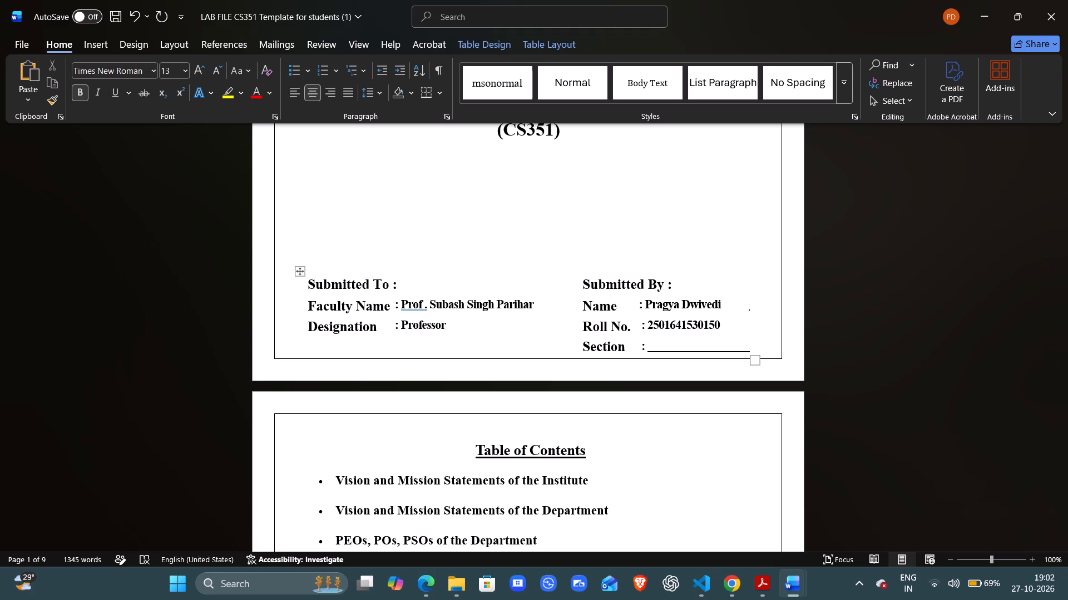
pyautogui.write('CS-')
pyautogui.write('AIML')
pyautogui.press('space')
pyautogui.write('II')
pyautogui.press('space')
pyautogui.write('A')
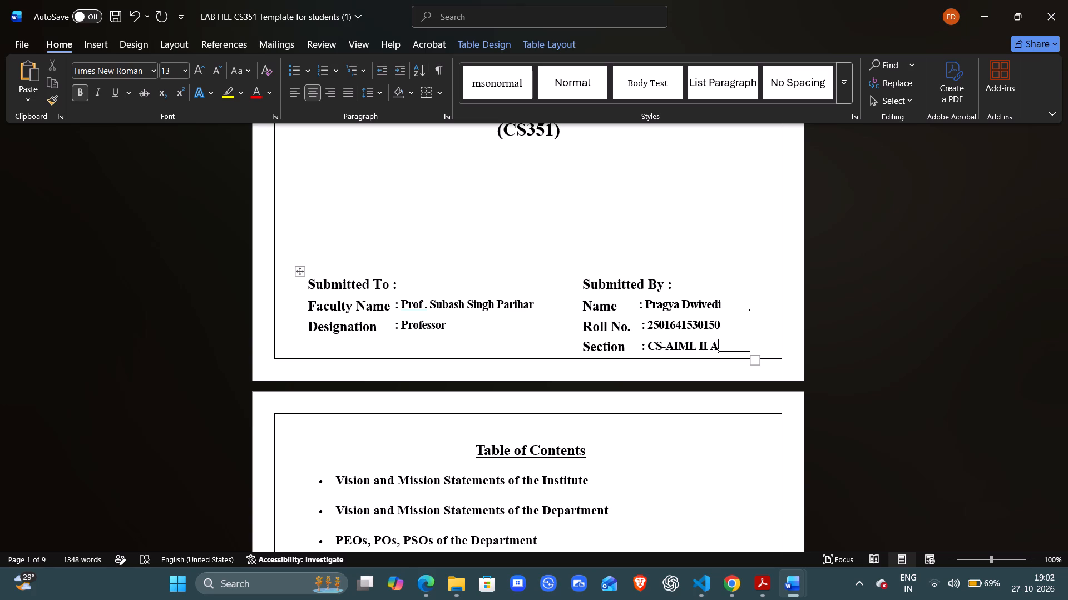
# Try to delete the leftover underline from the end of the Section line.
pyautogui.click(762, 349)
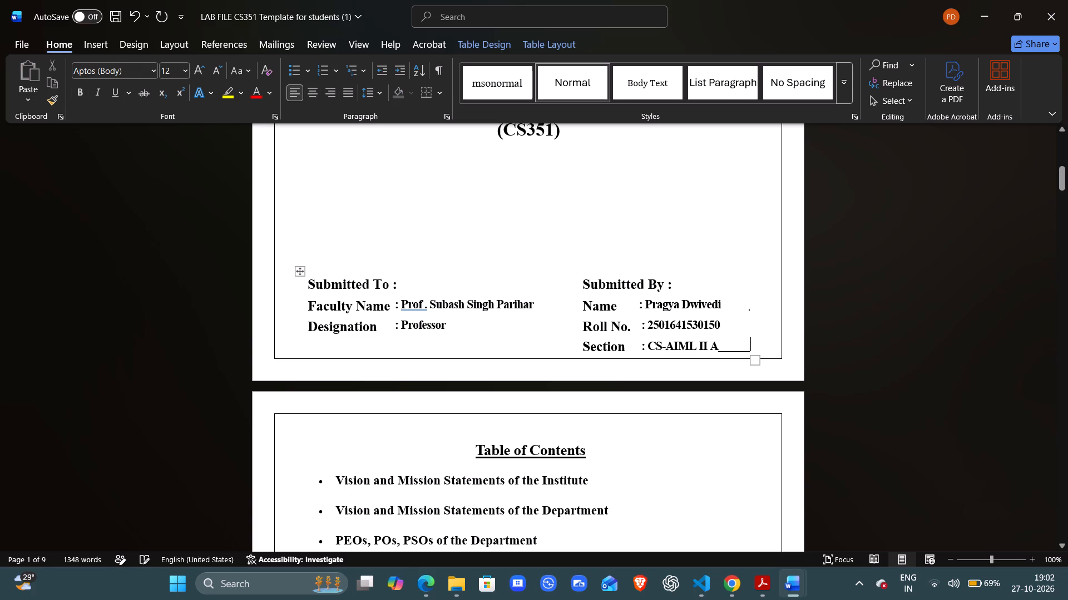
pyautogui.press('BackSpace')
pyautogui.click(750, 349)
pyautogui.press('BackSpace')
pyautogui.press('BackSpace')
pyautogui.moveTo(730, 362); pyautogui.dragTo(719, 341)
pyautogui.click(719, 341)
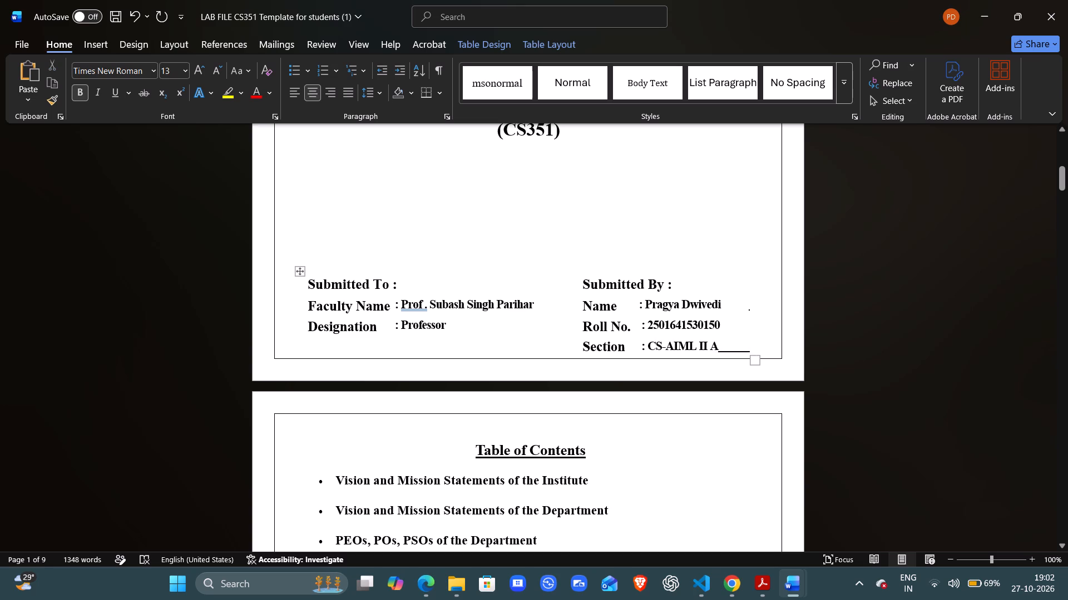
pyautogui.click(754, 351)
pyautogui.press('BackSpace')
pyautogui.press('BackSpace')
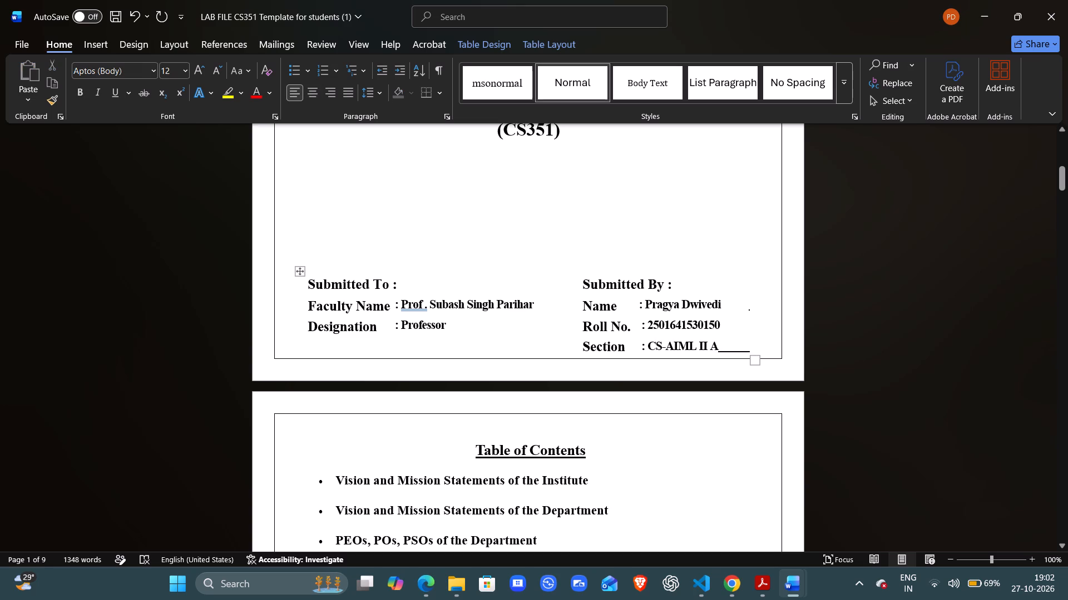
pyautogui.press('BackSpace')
# Replace the leftover underline after CS-AIML II A in the Section field with spaces.
pyautogui.click(720, 347)
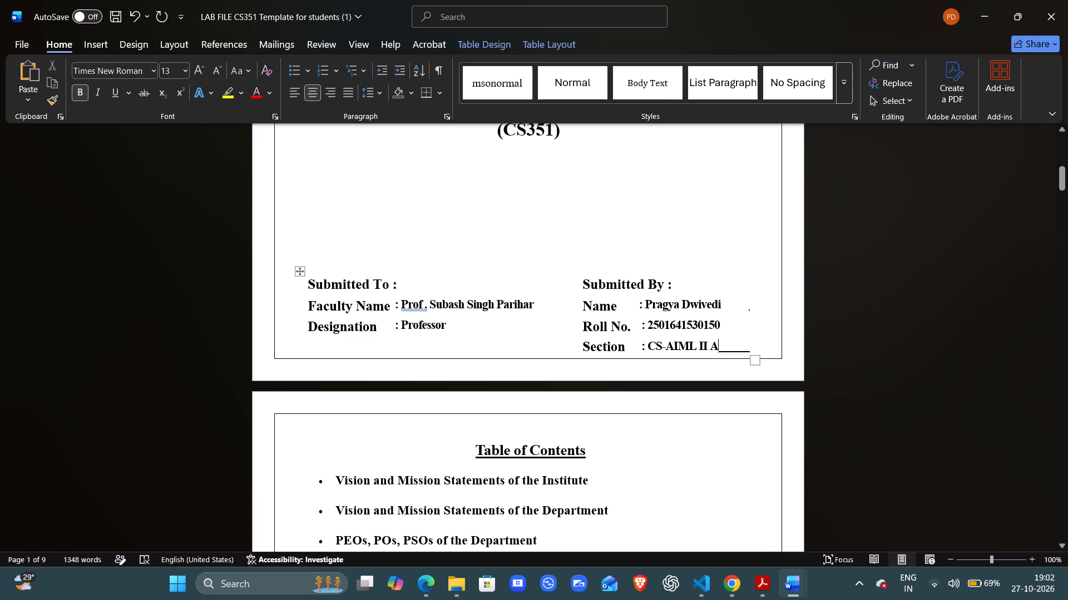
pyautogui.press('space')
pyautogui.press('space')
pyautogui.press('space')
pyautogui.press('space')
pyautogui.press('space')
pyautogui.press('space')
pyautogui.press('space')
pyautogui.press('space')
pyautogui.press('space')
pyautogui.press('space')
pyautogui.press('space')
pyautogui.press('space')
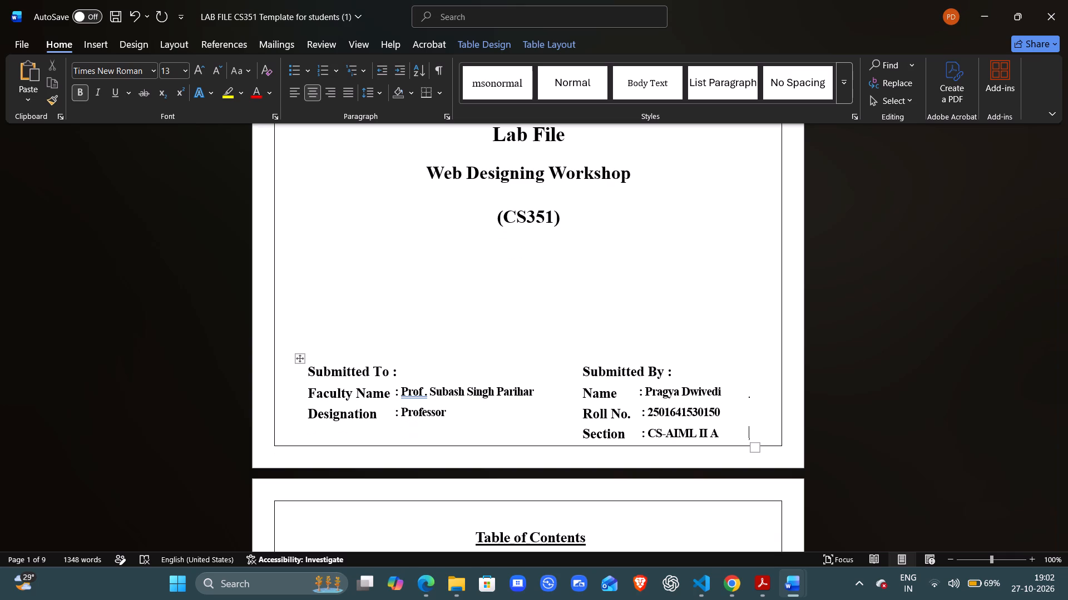
# Review the lab file's pages from the cover page through to the last page.
pyautogui.scroll(-7, 585, 302)
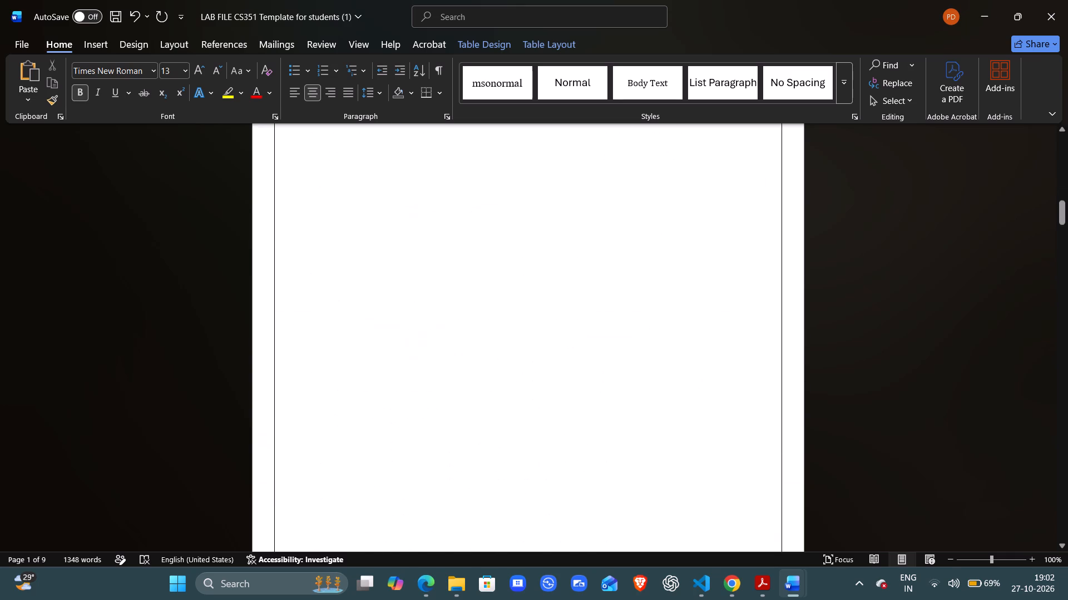
pyautogui.scroll(-20, 585, 302)
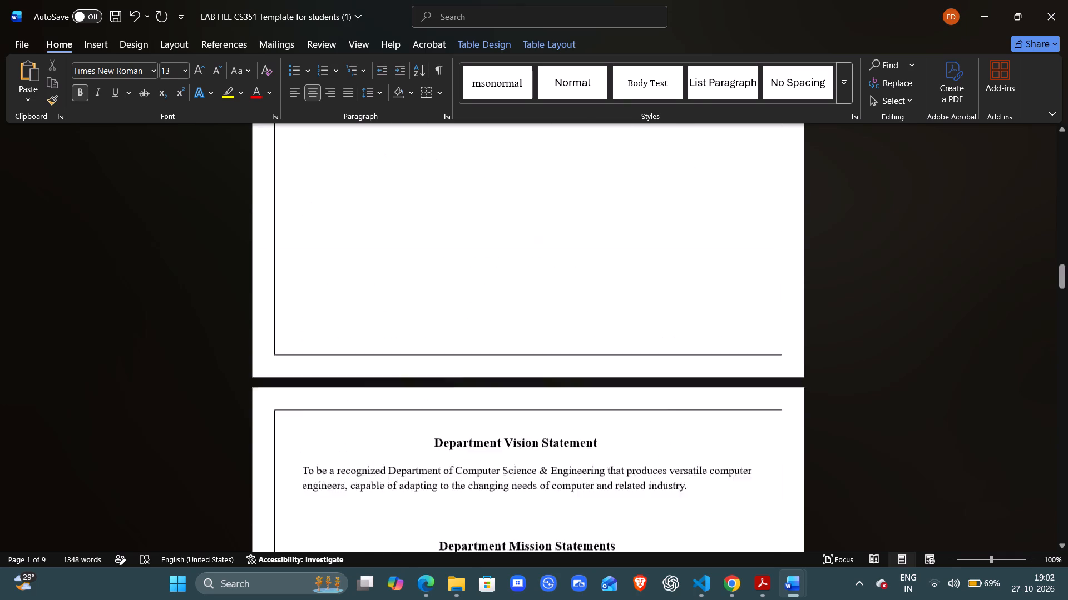
pyautogui.scroll(-20, 585, 302)
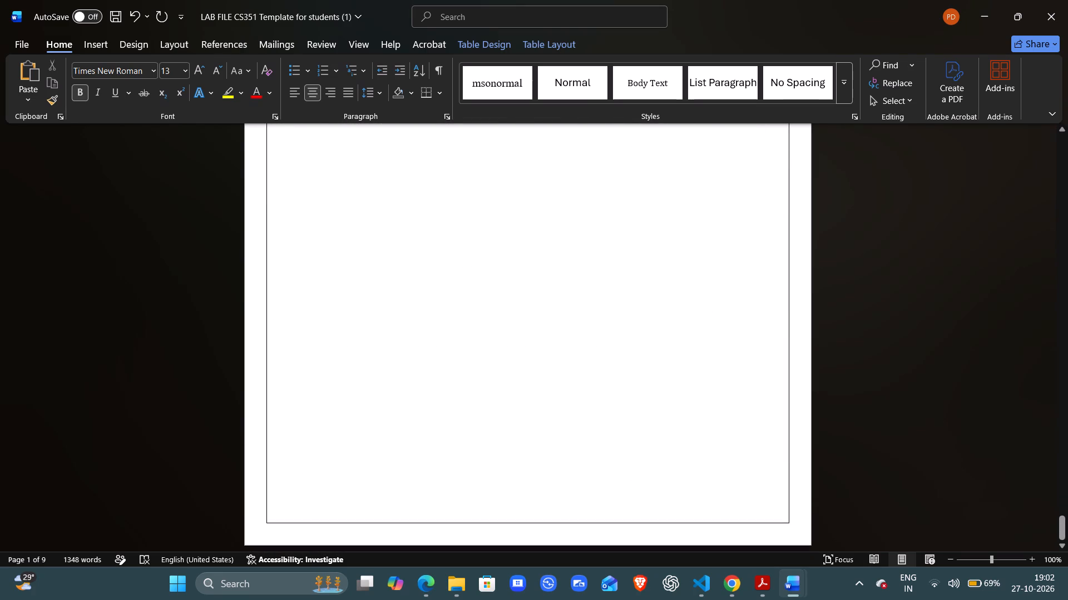
pyautogui.scroll(-1, 585, 302)
pyautogui.scroll(20, 585, 302)
pyautogui.scroll(20, 585, 302)
pyautogui.scroll(7, 585, 302)
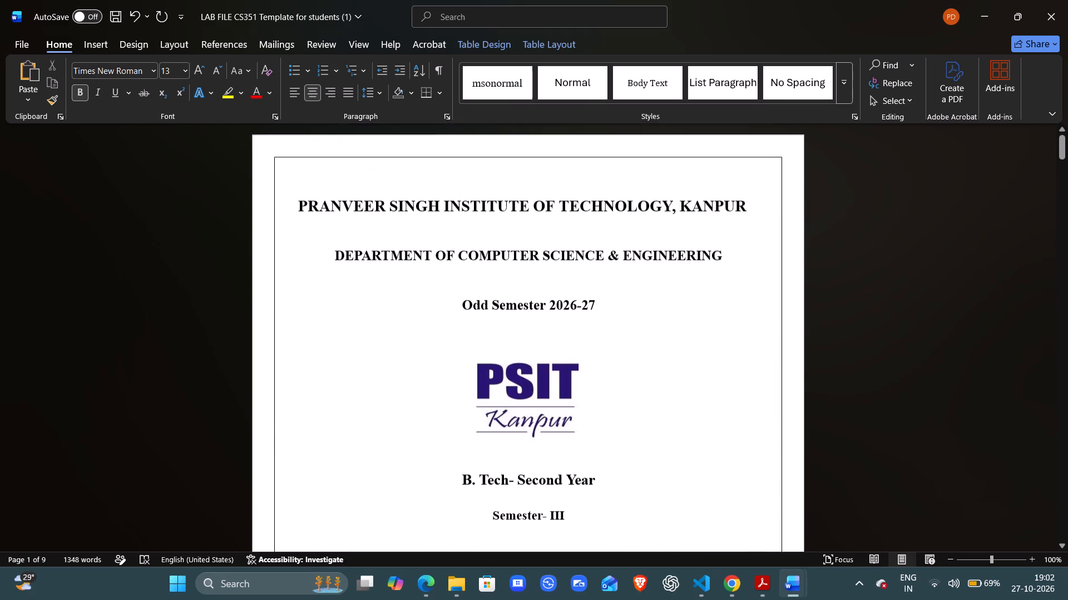
pyautogui.scroll(1, 39, 39)
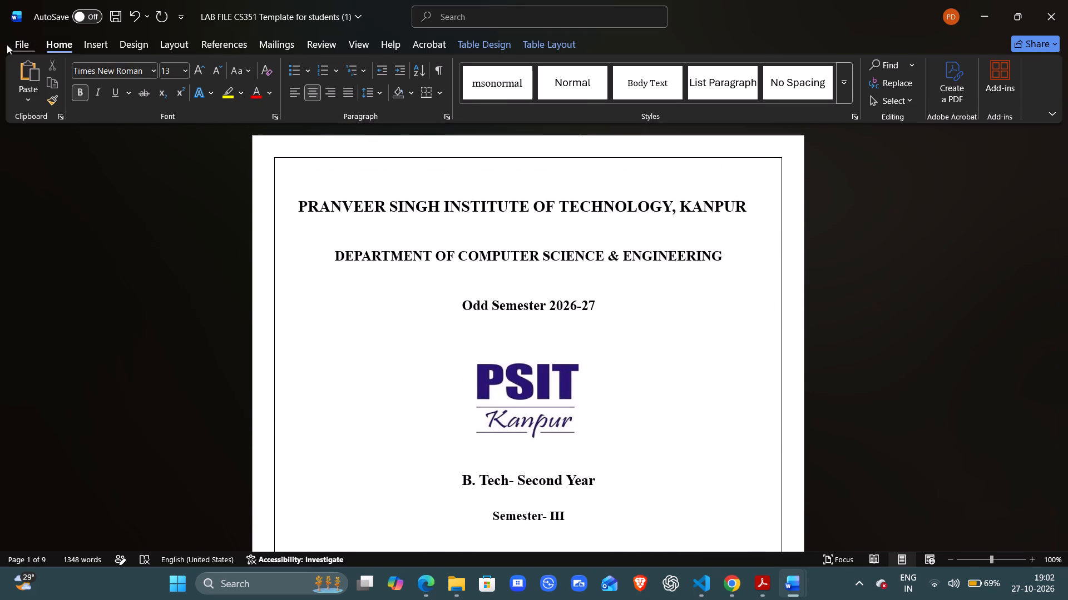
# Save the lab file as a PDF named Format in the Downloads folder.
pyautogui.click(7, 44)
pyautogui.click(35, 227)
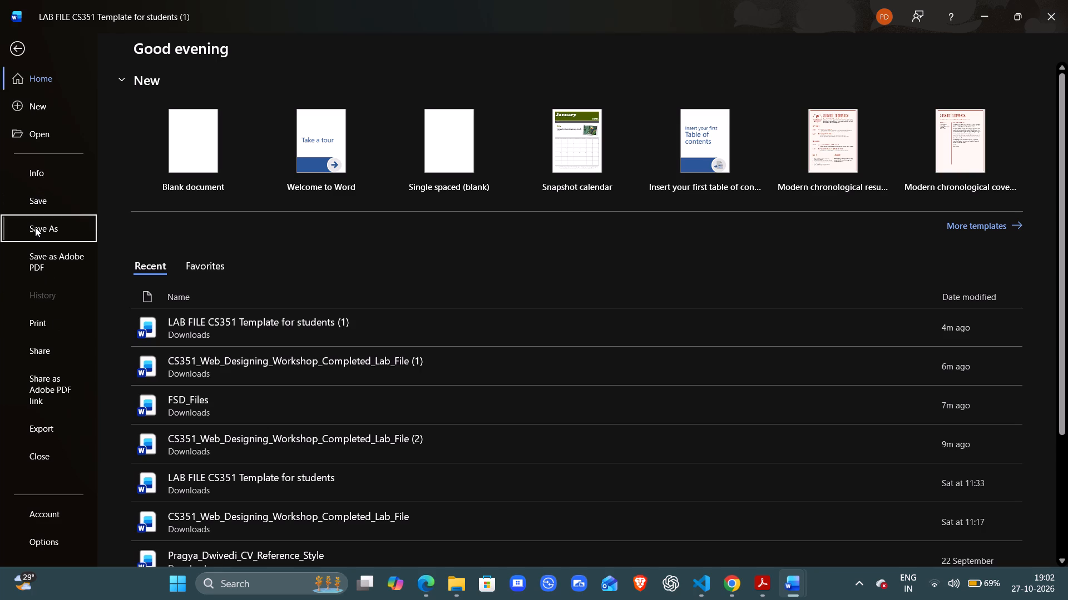
pyautogui.click(380, 156)
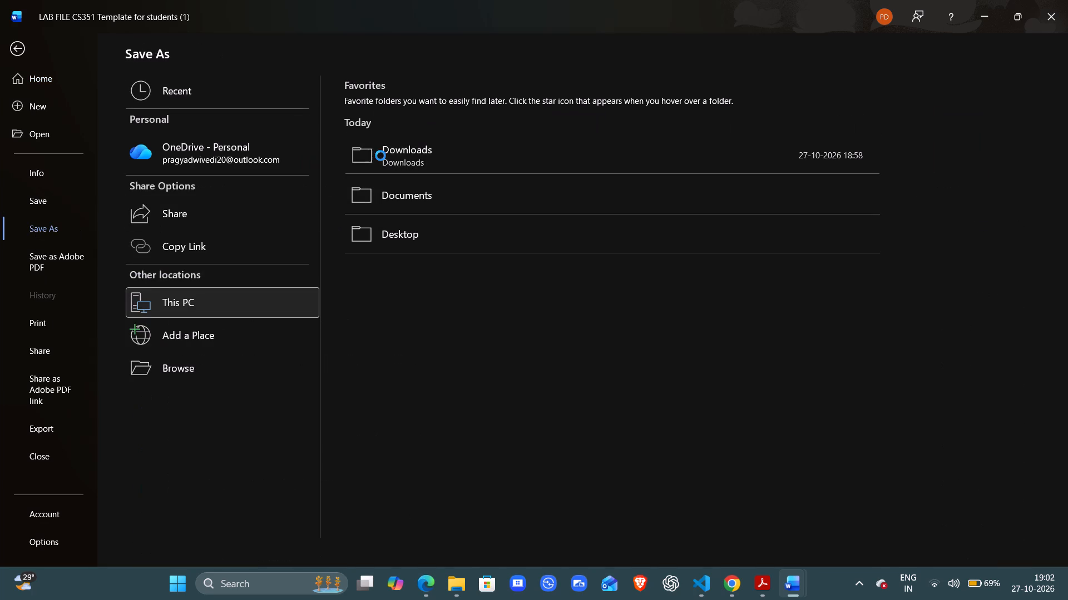
pyautogui.click(274, 230)
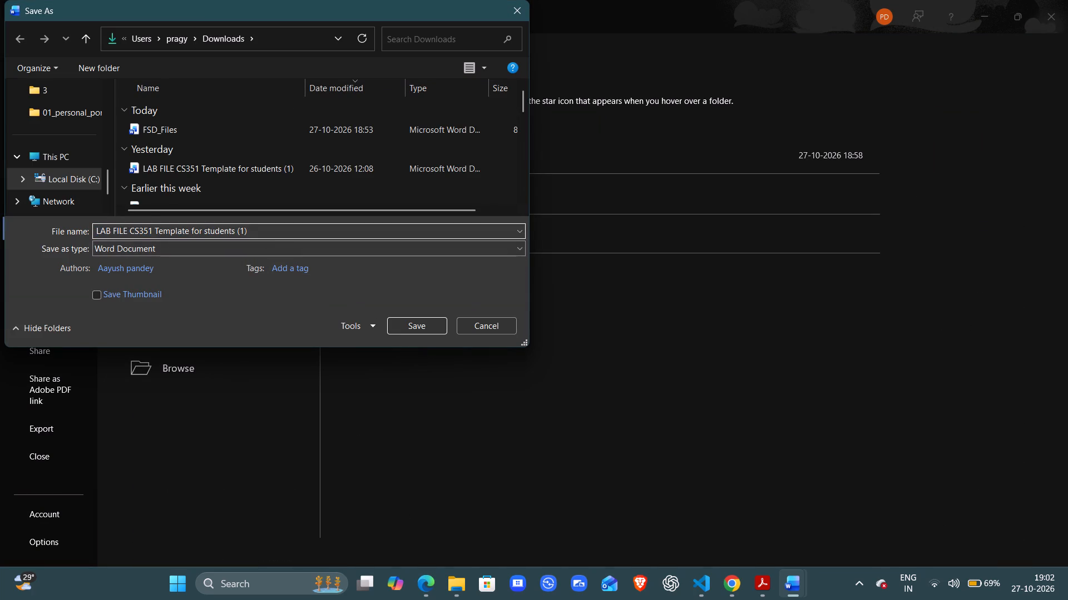
pyautogui.press('BackSpace')
pyautogui.press('BackSpace')
pyautogui.press('BackSpace')
pyautogui.press('BackSpace')
pyautogui.press('BackSpace')
pyautogui.press('BackSpace')
pyautogui.press('BackSpace')
pyautogui.press('BackSpace')
pyautogui.press('BackSpace')
pyautogui.press('BackSpace')
pyautogui.press('BackSpace')
pyautogui.press('BackSpace')
pyautogui.press('BackSpace')
pyautogui.press('BackSpace')
pyautogui.press('BackSpace')
pyautogui.press('BackSpace')
pyautogui.press('BackSpace')
pyautogui.press('BackSpace')
pyautogui.press('BackSpace')
pyautogui.press('BackSpace')
pyautogui.press('BackSpace')
pyautogui.press('BackSpace')
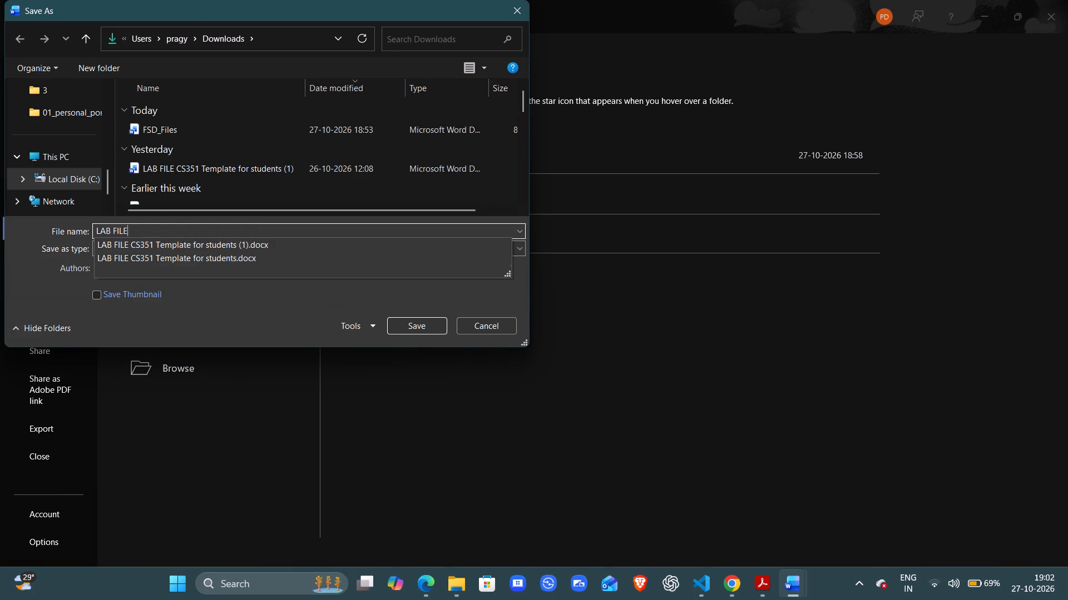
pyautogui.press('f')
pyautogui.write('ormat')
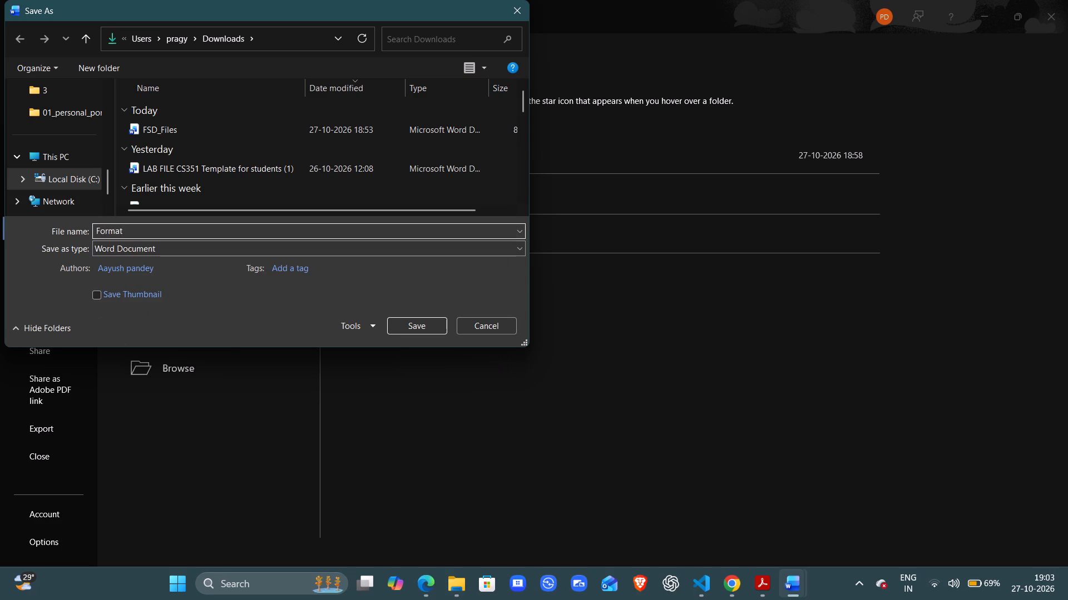
pyautogui.click(188, 255)
pyautogui.click(154, 327)
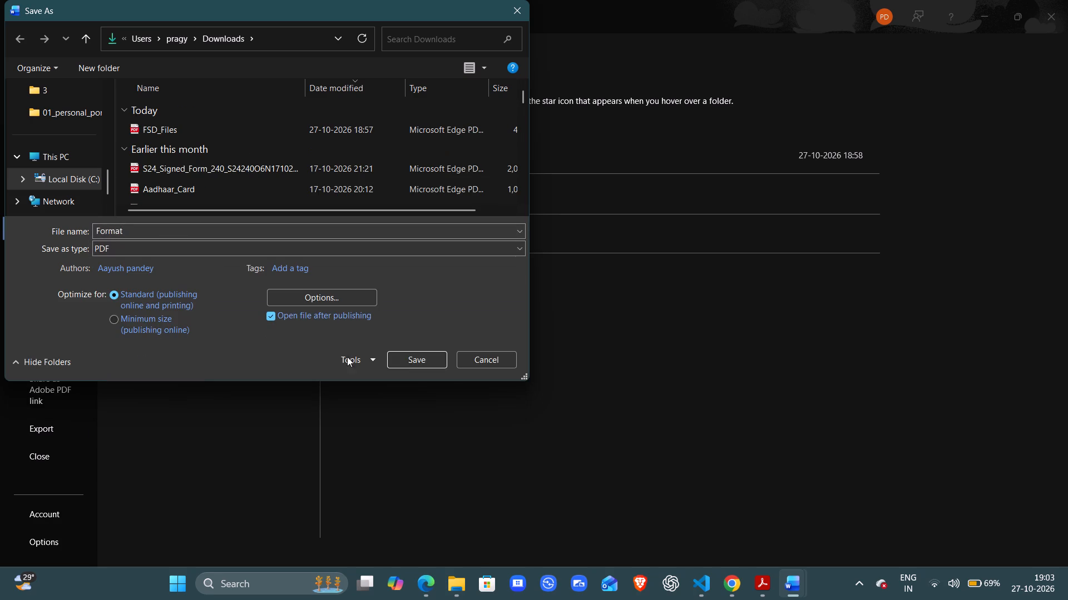
pyautogui.click(412, 354)
# Refresh the Downloads folder in File Explorer and open the newly saved lab file from the Today group.
pyautogui.click(451, 598)
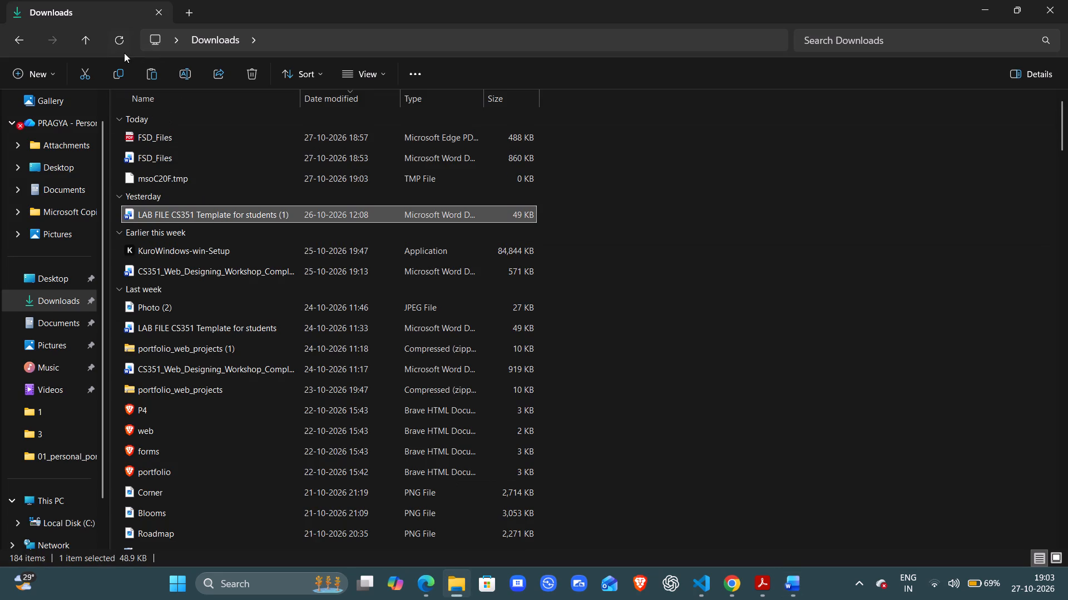
pyautogui.click(121, 48)
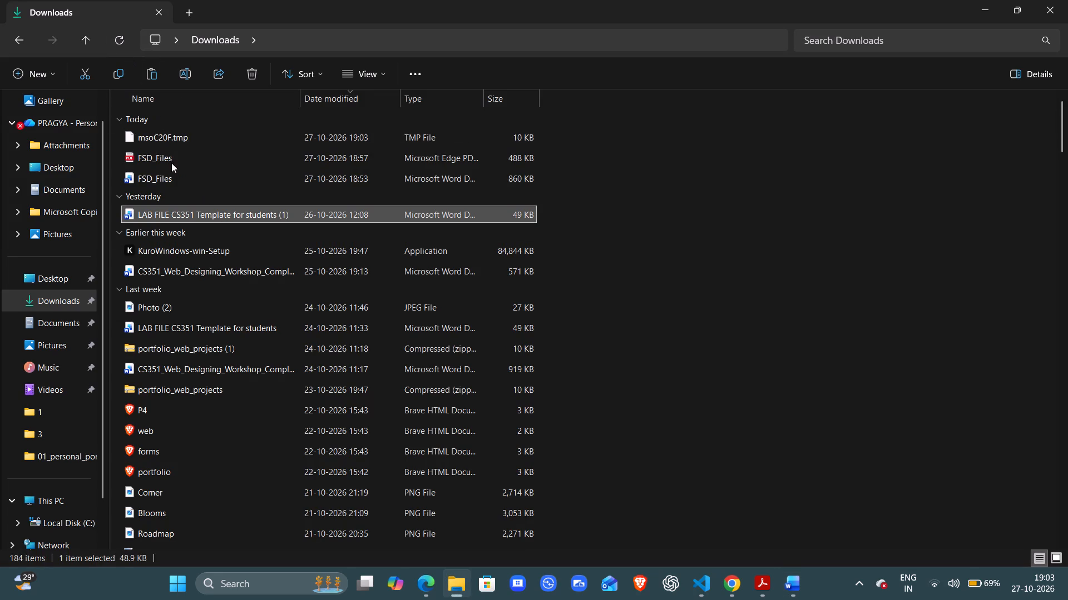
pyautogui.doubleClick(153, 131)
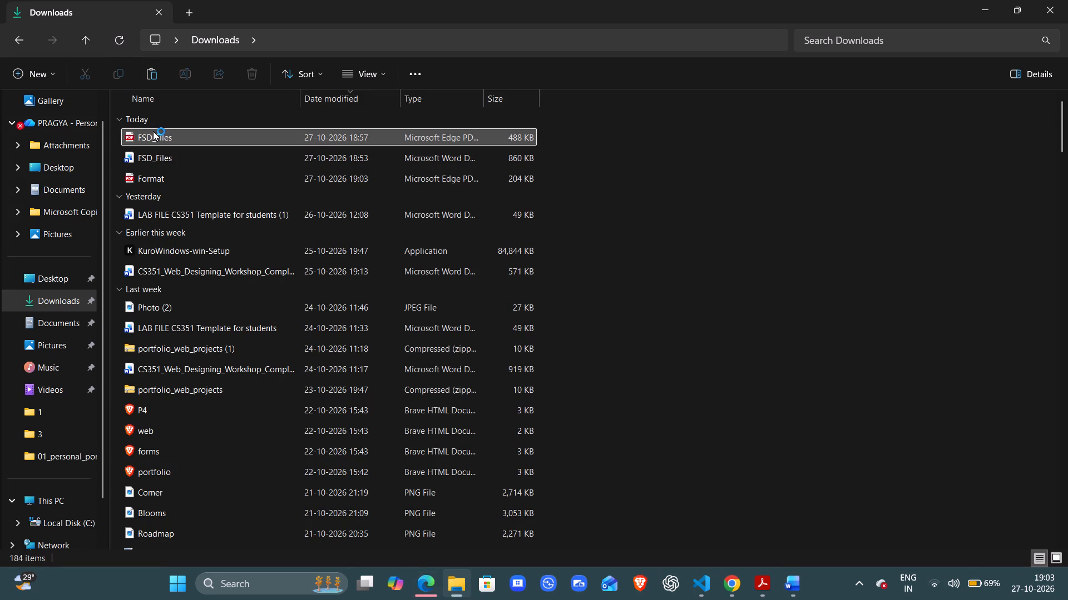
pyautogui.moveTo(811, 255); pyautogui.dragTo(213, 204)
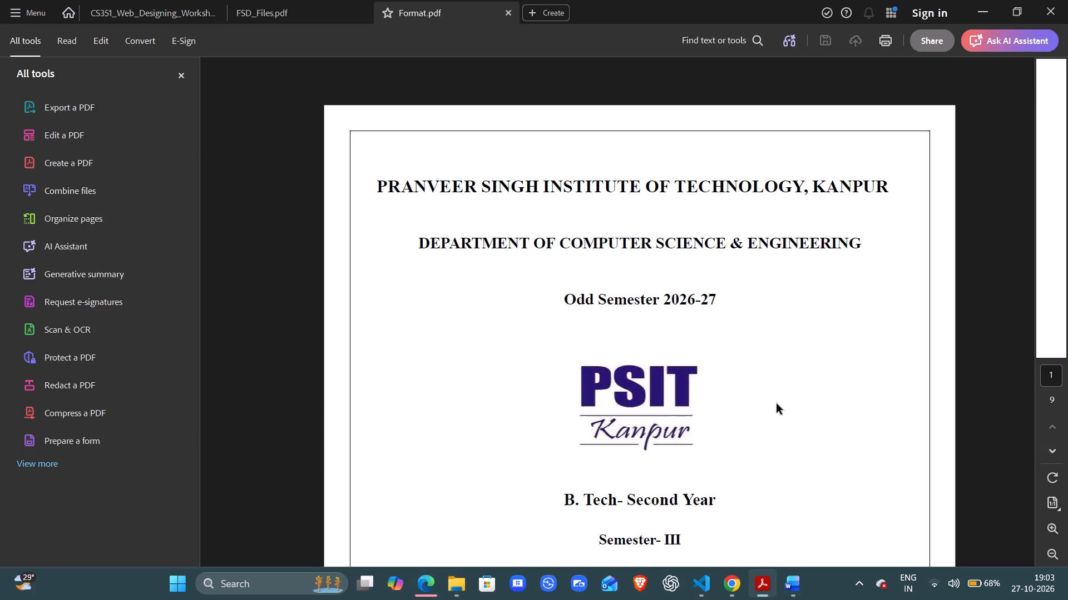
# Close all open PDF tabs in Adobe Acrobat without saving changes to the CS351 Web Designing Workshop lab file.
pyautogui.click(1067, 19)
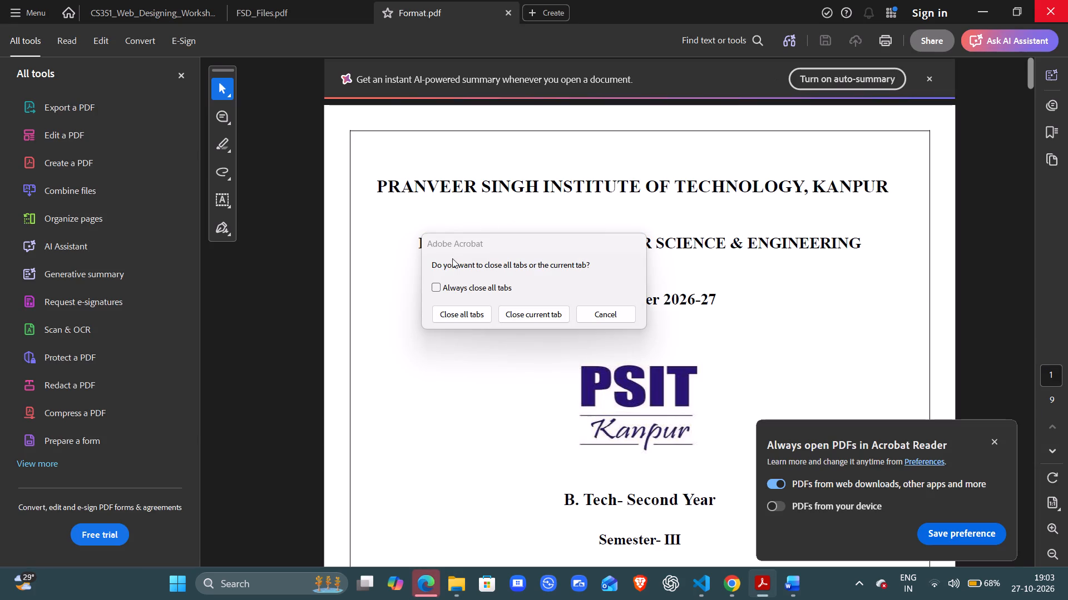
pyautogui.click(476, 311)
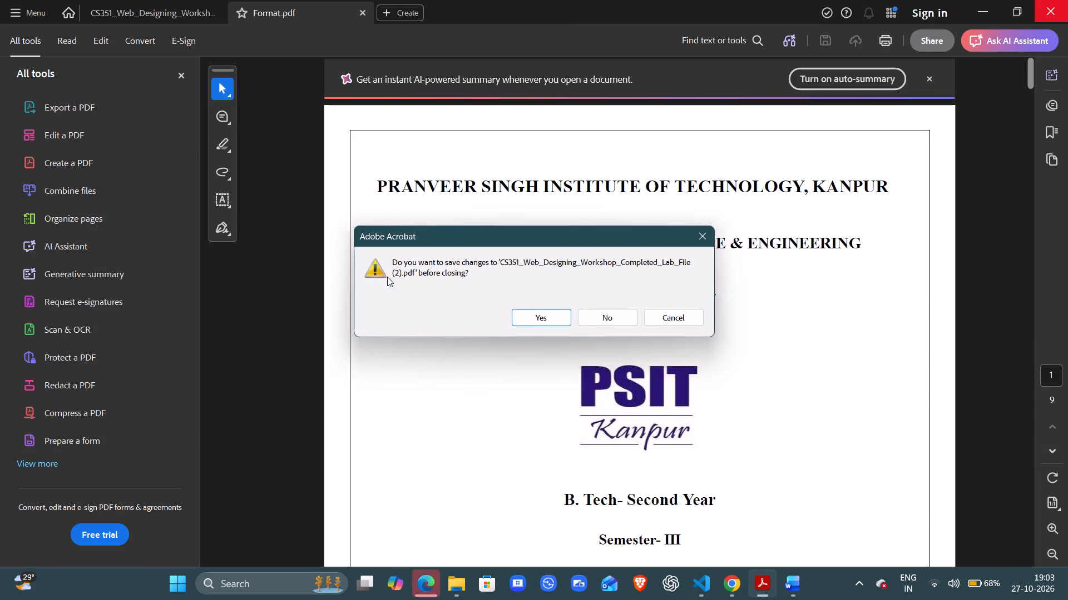
pyautogui.click(599, 326)
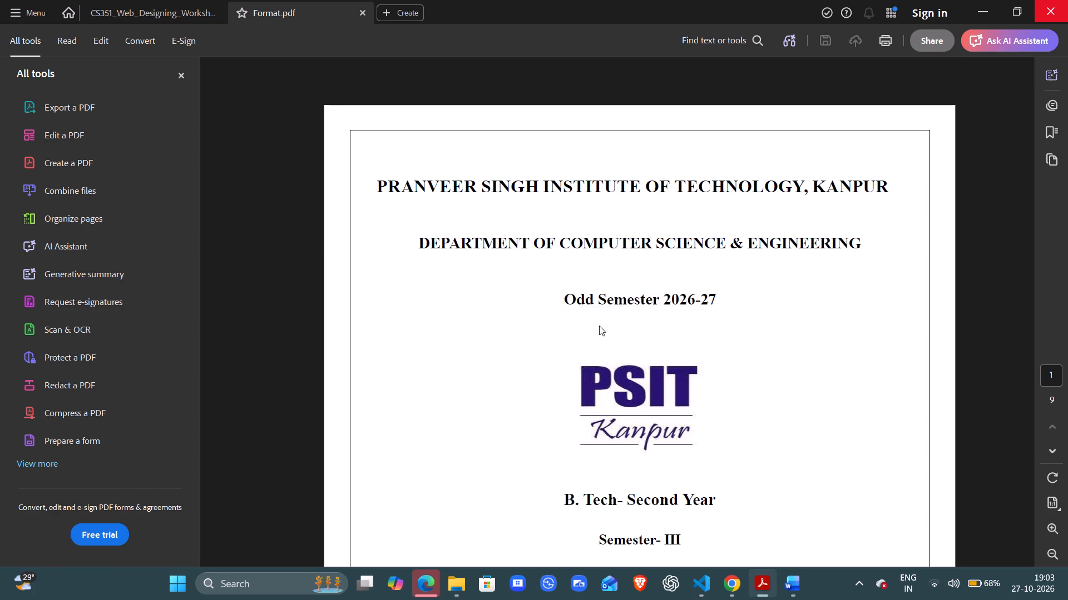
# Open the Format PDF from Downloads, check its cover page in a full-size window, and close the browser.
pyautogui.doubleClick(184, 176)
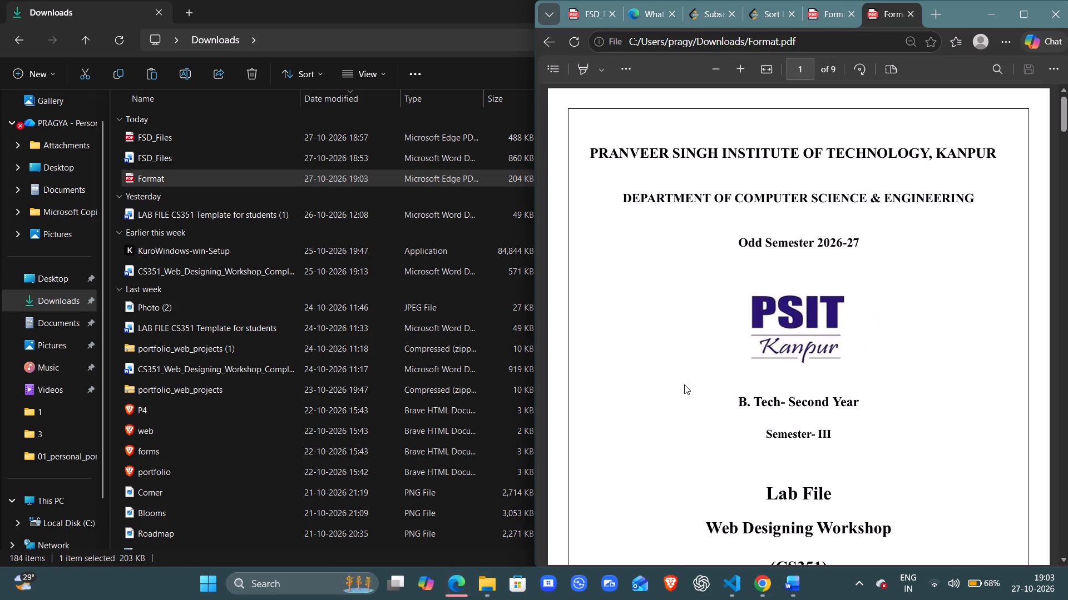
pyautogui.scroll(-2, 796, 401)
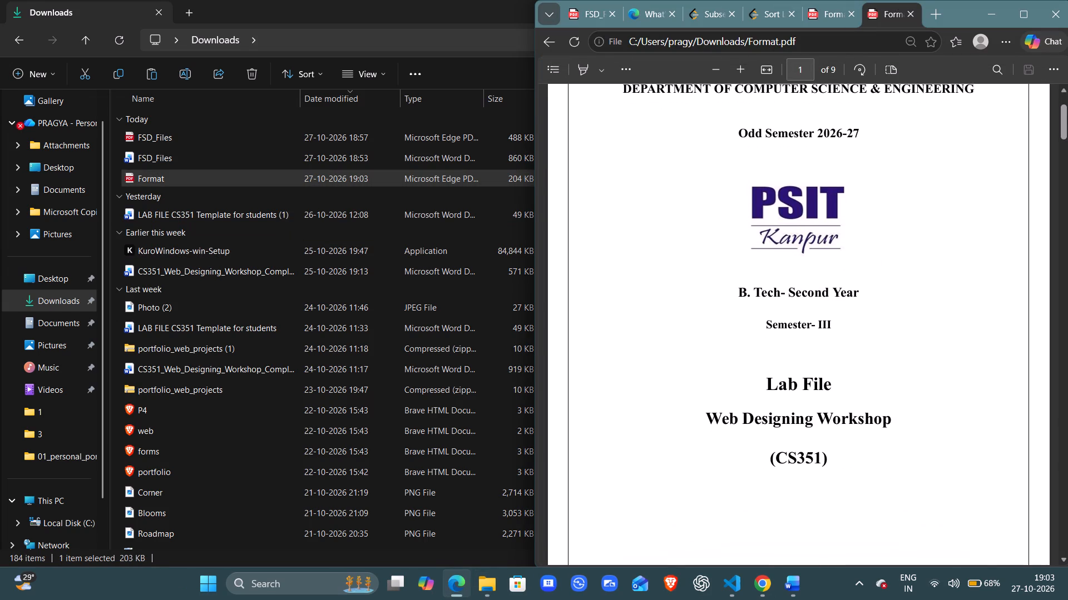
pyautogui.click(1012, 21)
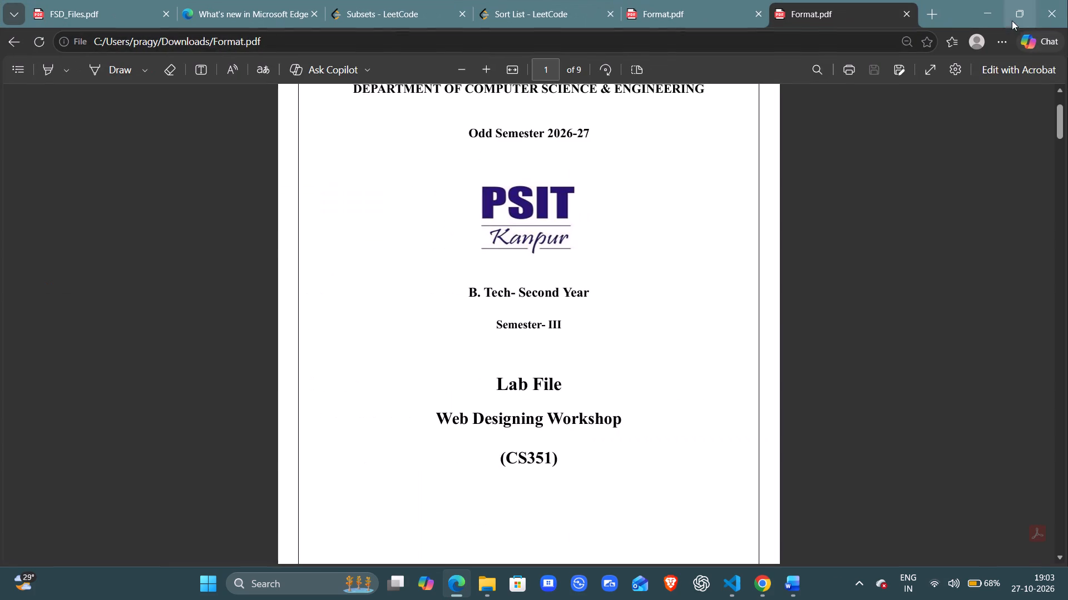
pyautogui.click(1067, 0)
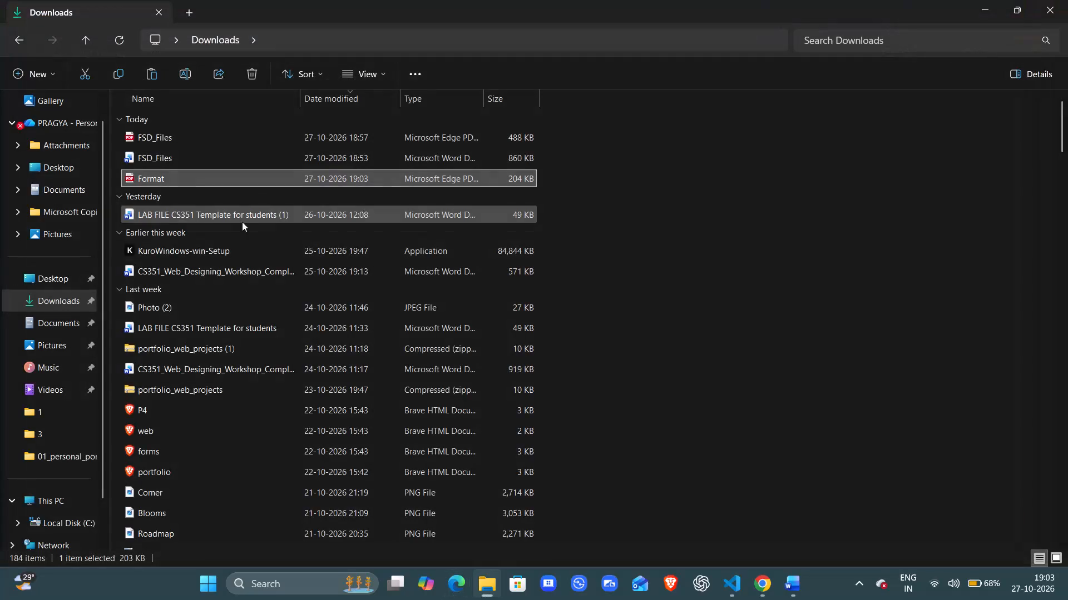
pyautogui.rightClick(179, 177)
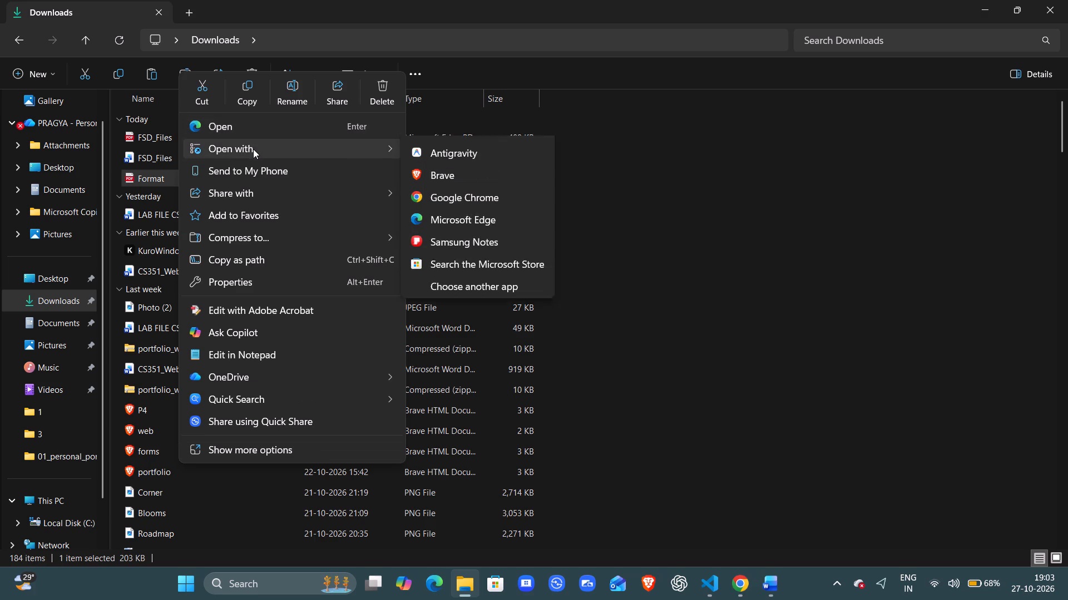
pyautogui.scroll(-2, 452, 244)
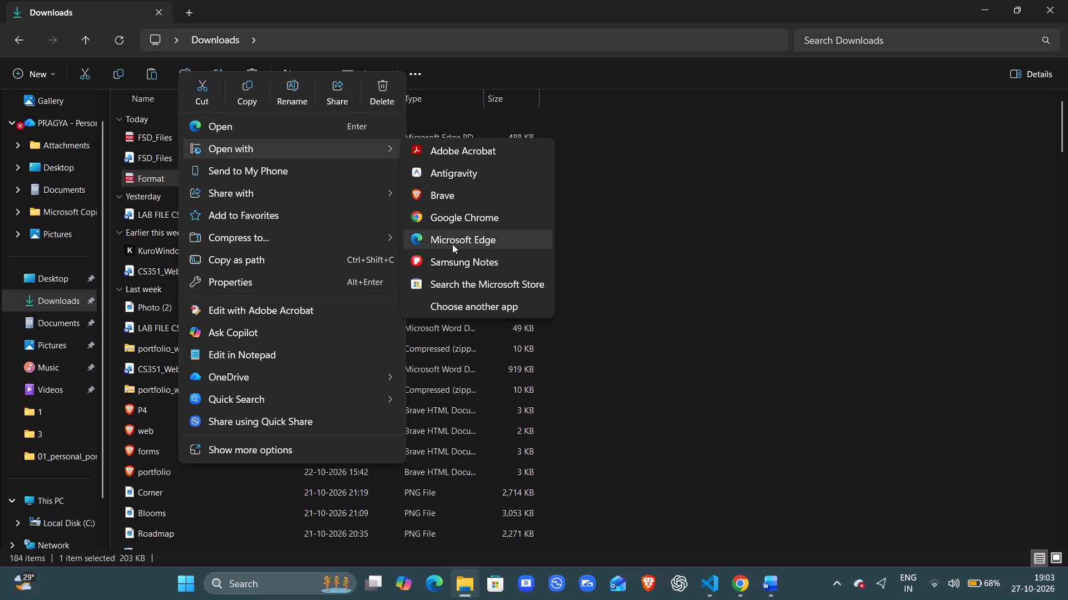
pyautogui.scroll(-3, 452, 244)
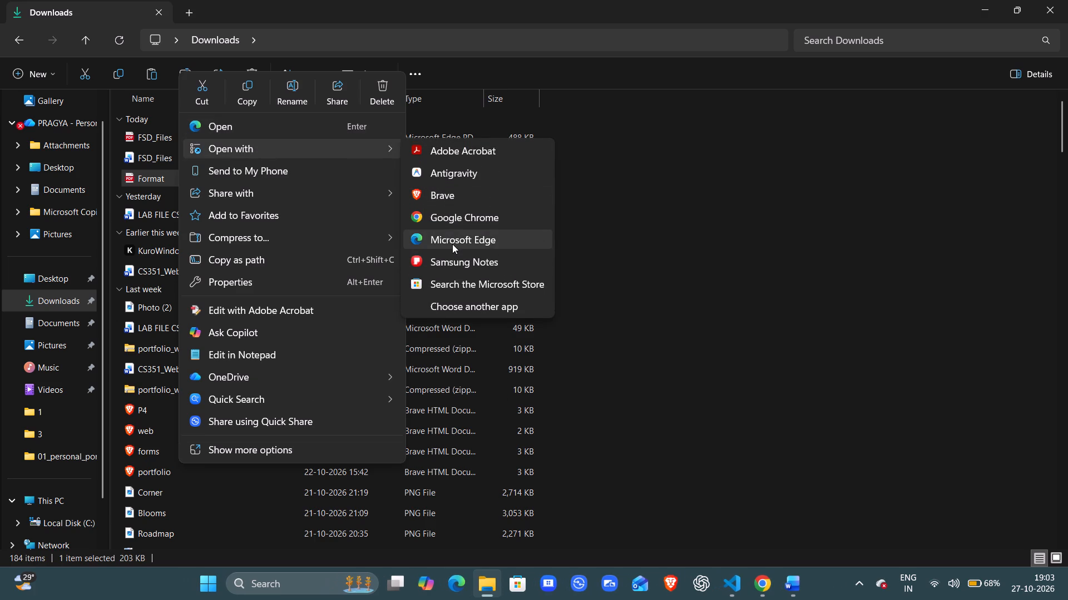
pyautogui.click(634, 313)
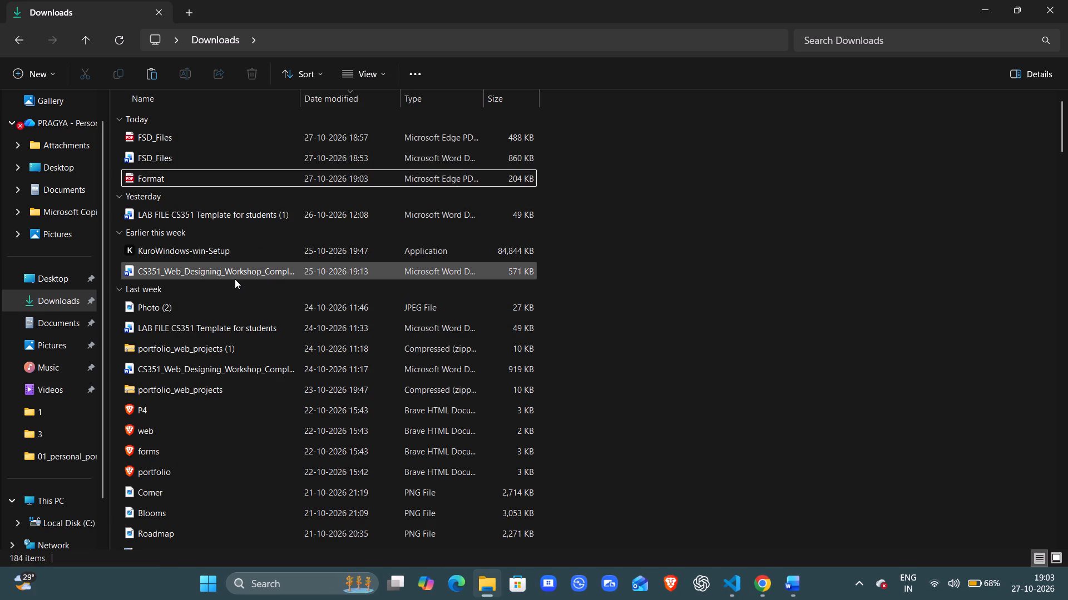
# Open the completed CS351 Web Designing Workshop lab file (1) from Downloads, examine its cover page wording, and close it.
pyautogui.doubleClick(235, 279)
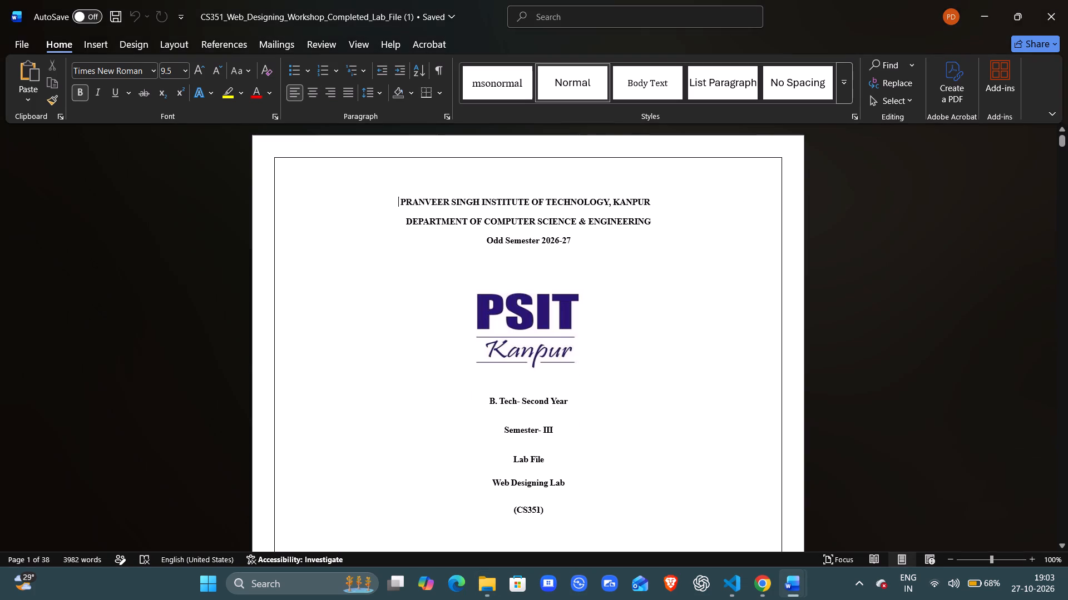
pyautogui.scroll(-3, 454, 367)
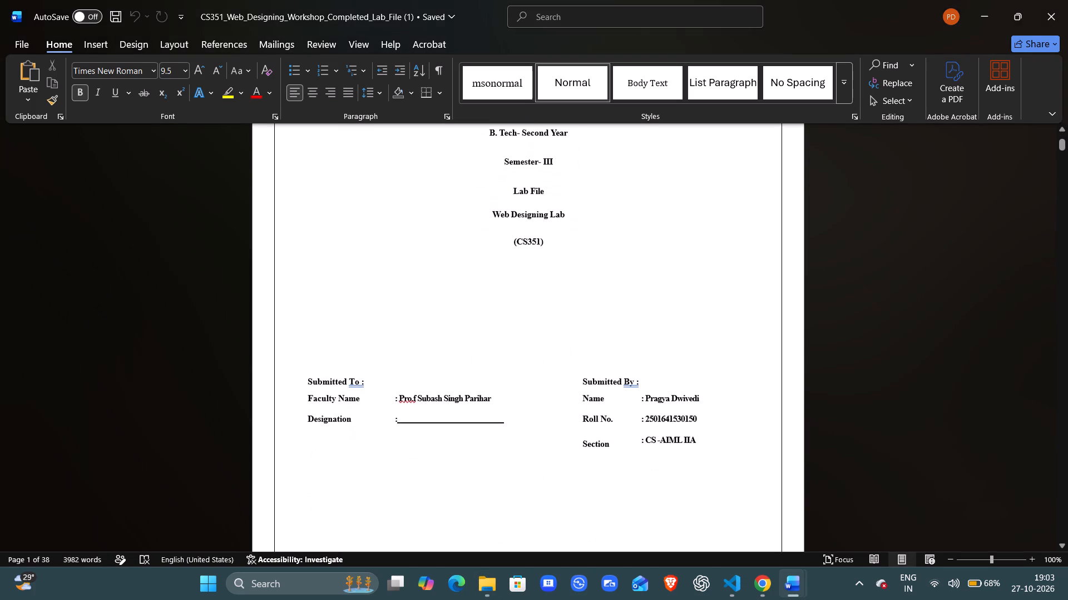
pyautogui.scroll(1, 548, 282)
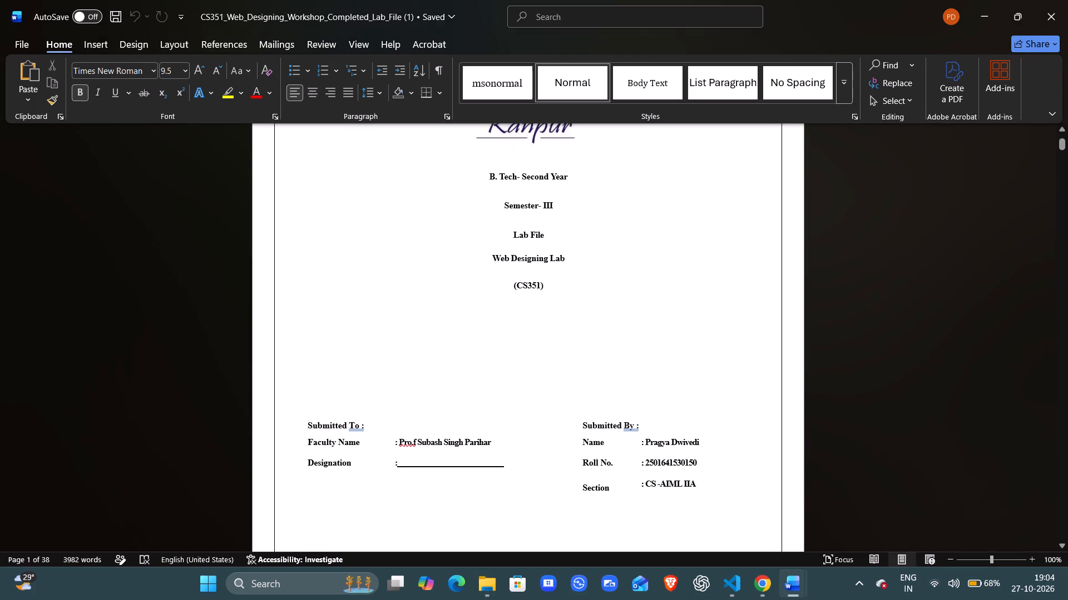
pyautogui.click(1065, 0)
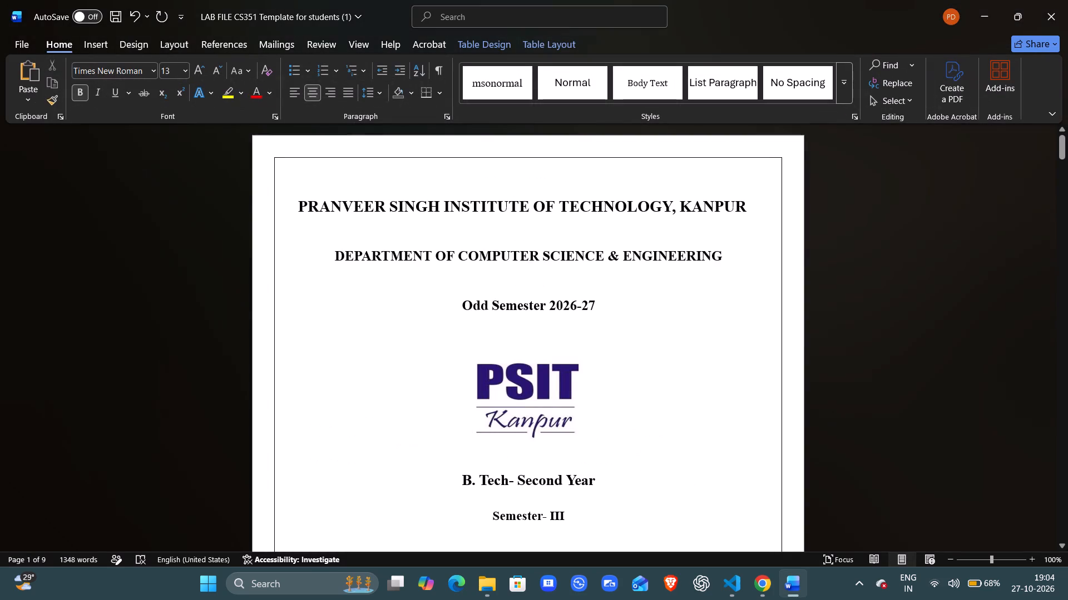
# Change the cover page title of the lab file template from Web Designing Workshop to Web Designing Lab.
pyautogui.scroll(-5, 505, 484)
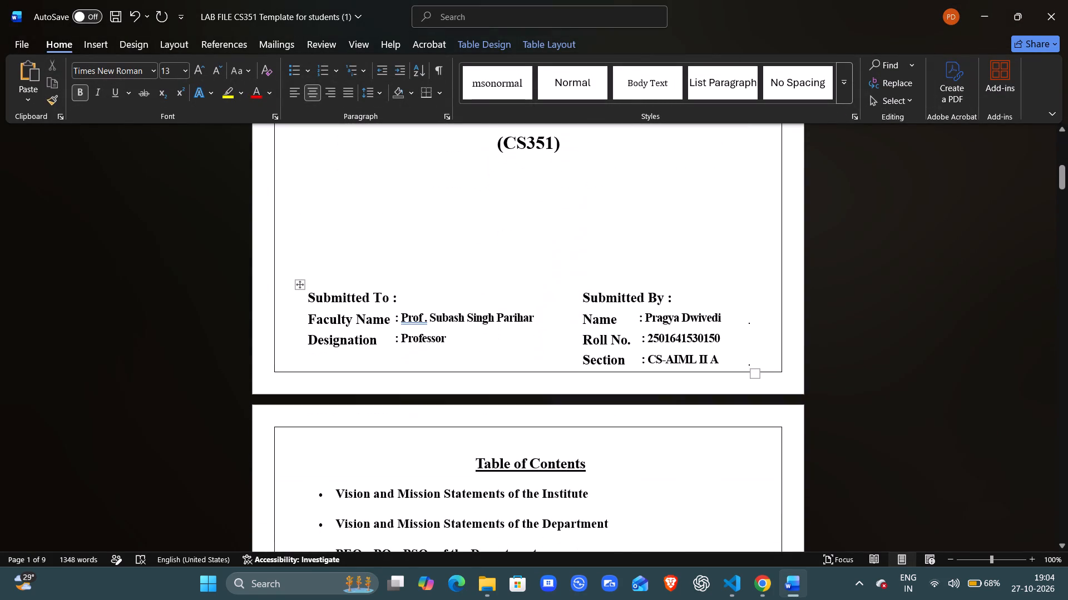
pyautogui.scroll(2, 505, 484)
pyautogui.click(644, 466)
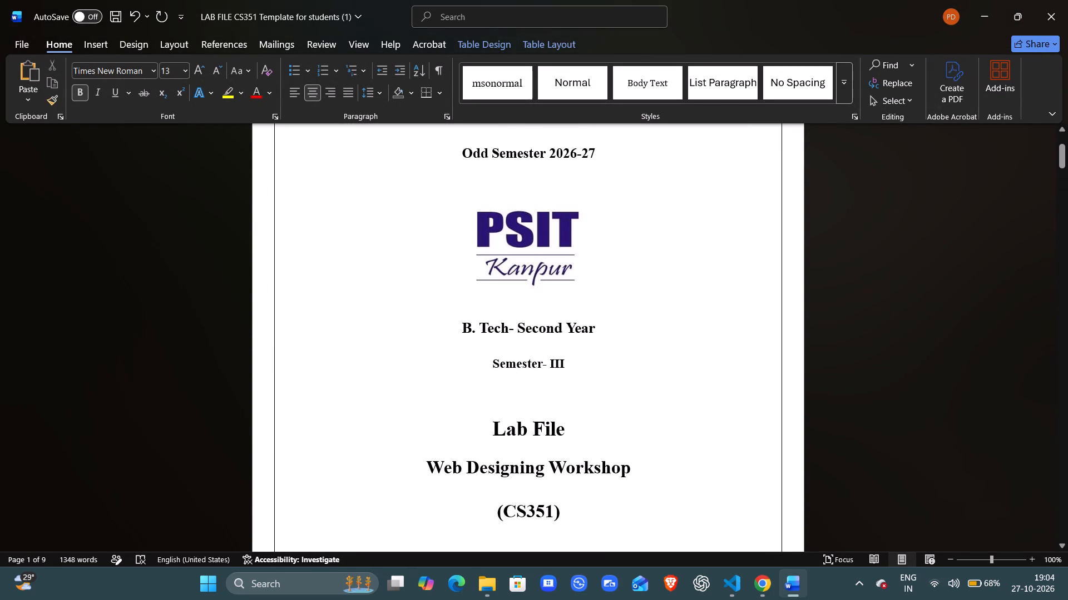
pyautogui.press('BackSpace')
pyautogui.press('BackSpace')
pyautogui.press('BackSpace')
pyautogui.press('BackSpace')
pyautogui.press('BackSpace')
pyautogui.press('BackSpace')
pyautogui.press('BackSpace')
pyautogui.press('BackSpace')
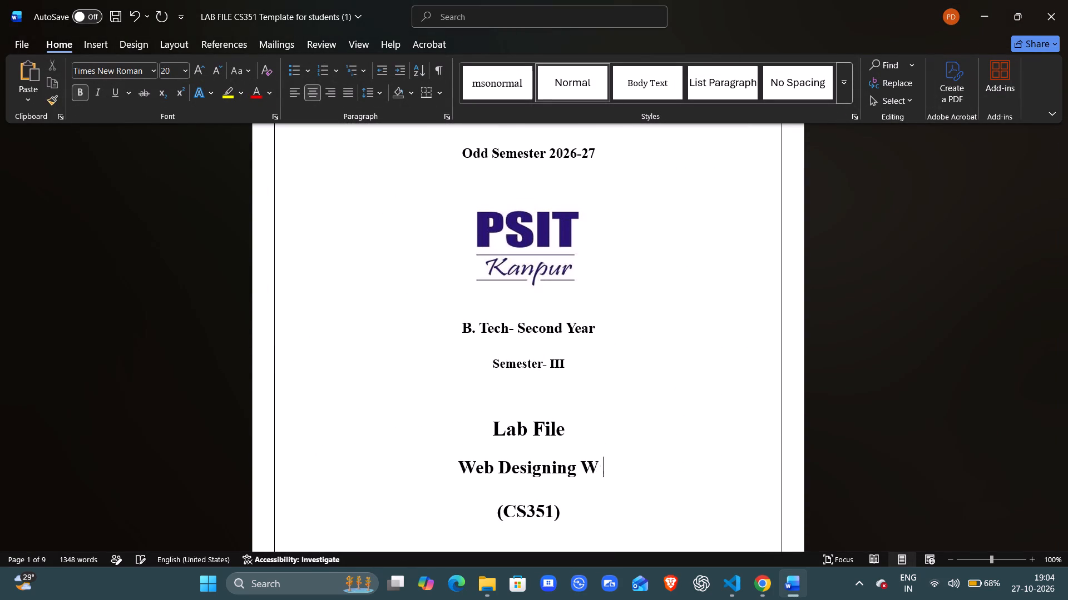
pyautogui.press('BackSpace')
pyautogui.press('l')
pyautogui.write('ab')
pyautogui.scroll(-17, 644, 466)
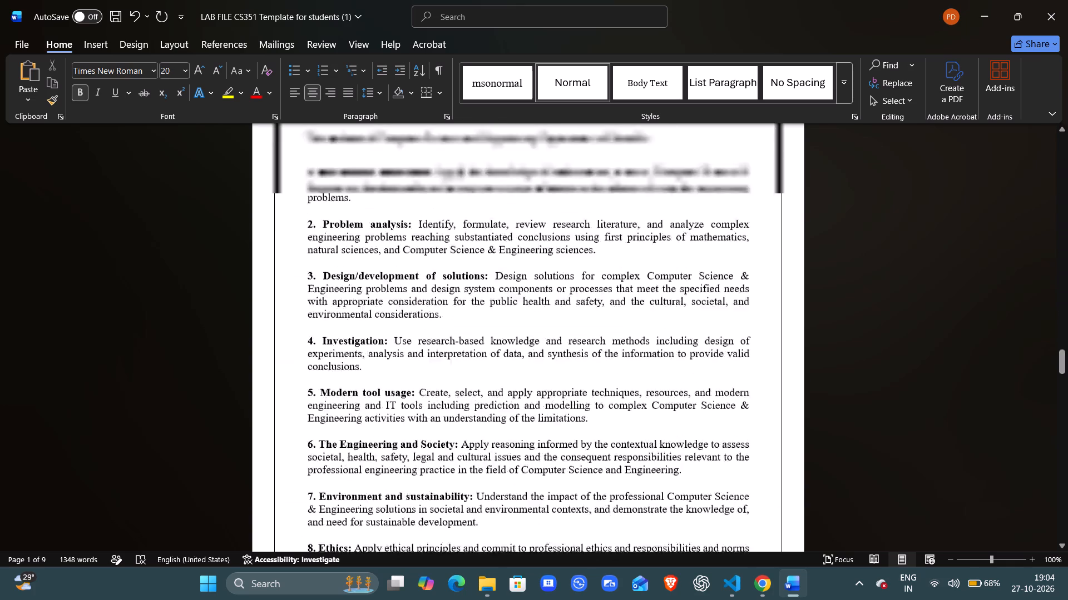
pyautogui.scroll(-13, 644, 466)
pyautogui.scroll(-13, 644, 466)
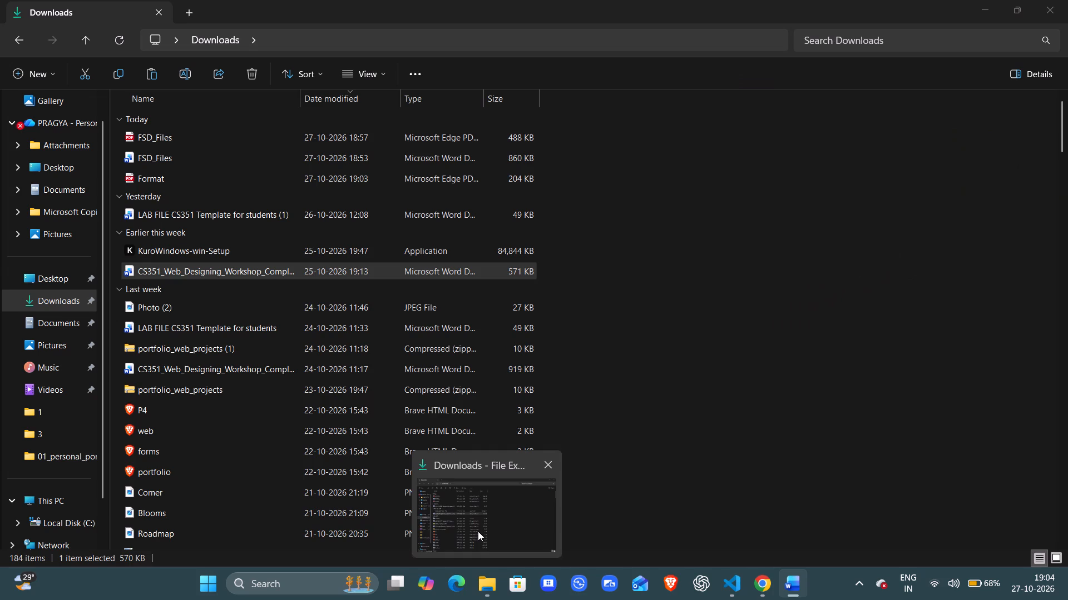
# Delete the outdated Format PDF from the Downloads folder in File Explorer.
pyautogui.click(478, 531)
pyautogui.rightClick(132, 177)
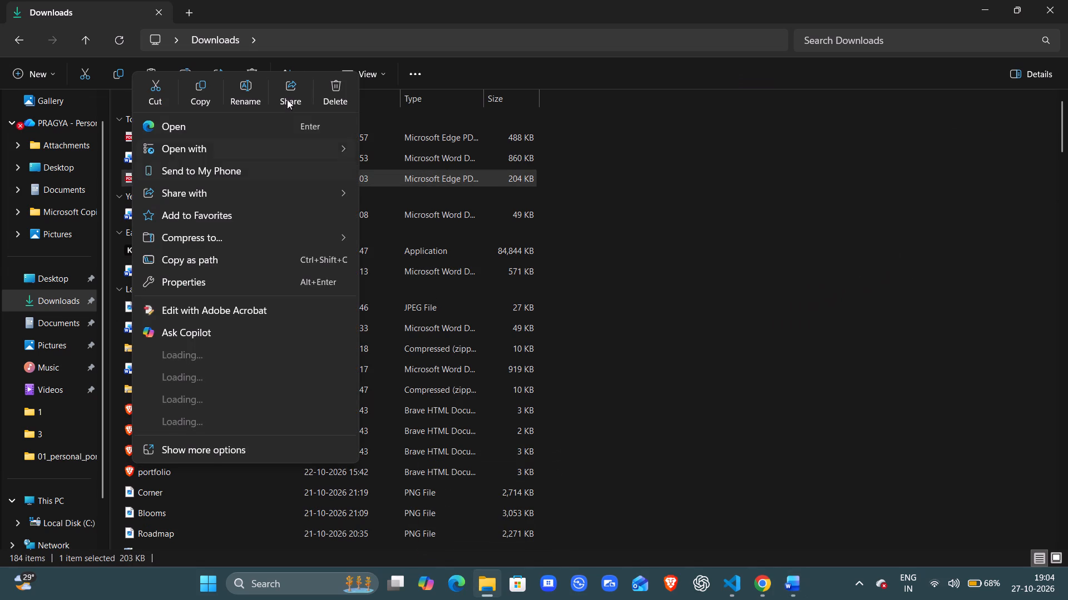
pyautogui.click(329, 93)
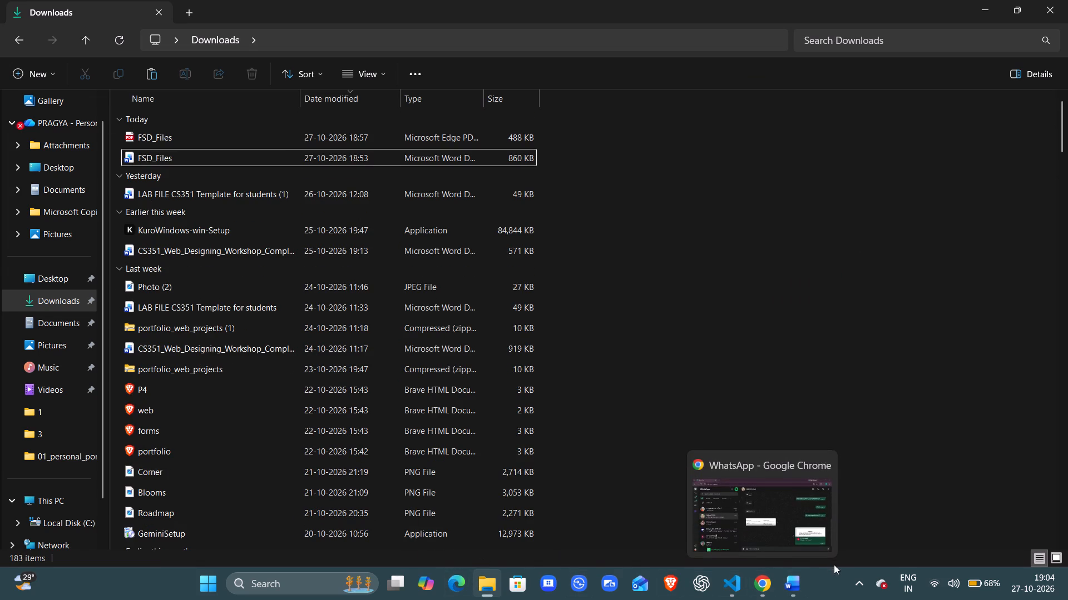
# Return to the lab file in Word and review its pages from the cover page through to the last page.
pyautogui.click(772, 513)
pyautogui.scroll(6, 543, 296)
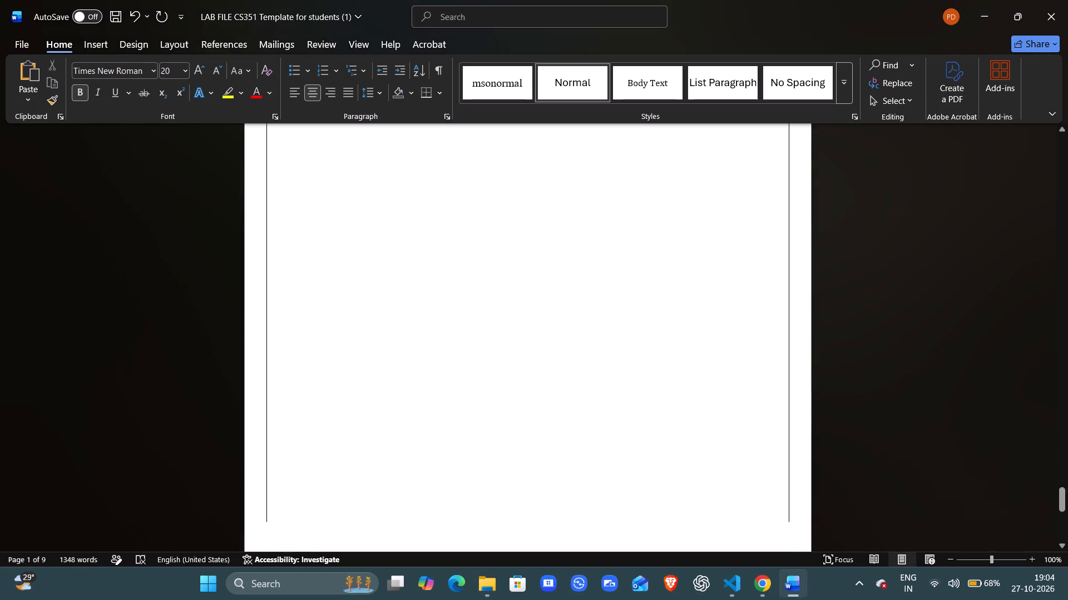
pyautogui.scroll(20, 543, 296)
pyautogui.scroll(7, 543, 296)
pyautogui.scroll(-3, 543, 296)
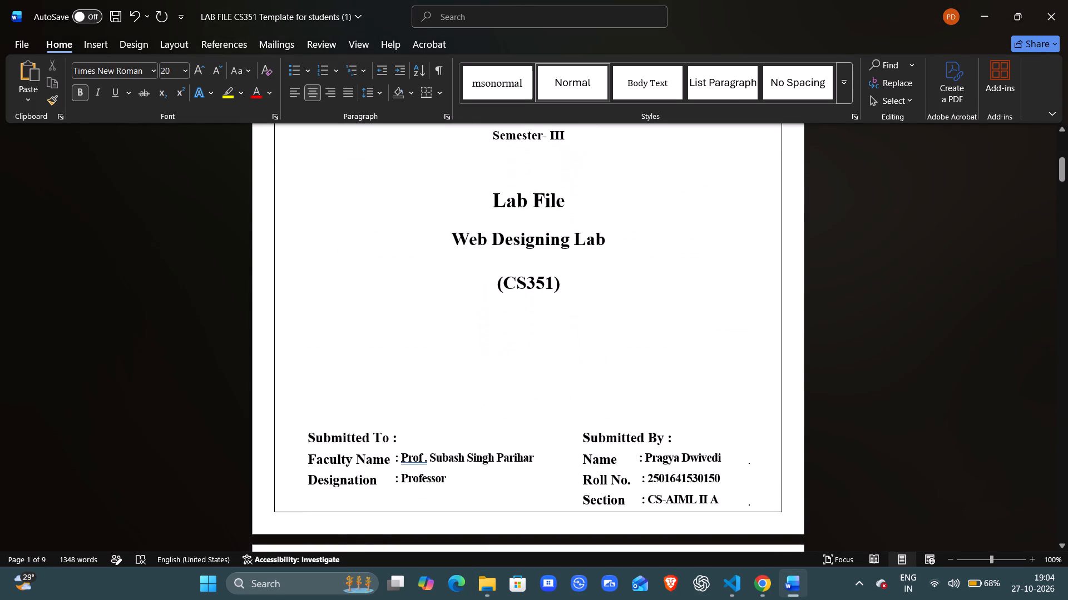
pyautogui.scroll(-4, 543, 296)
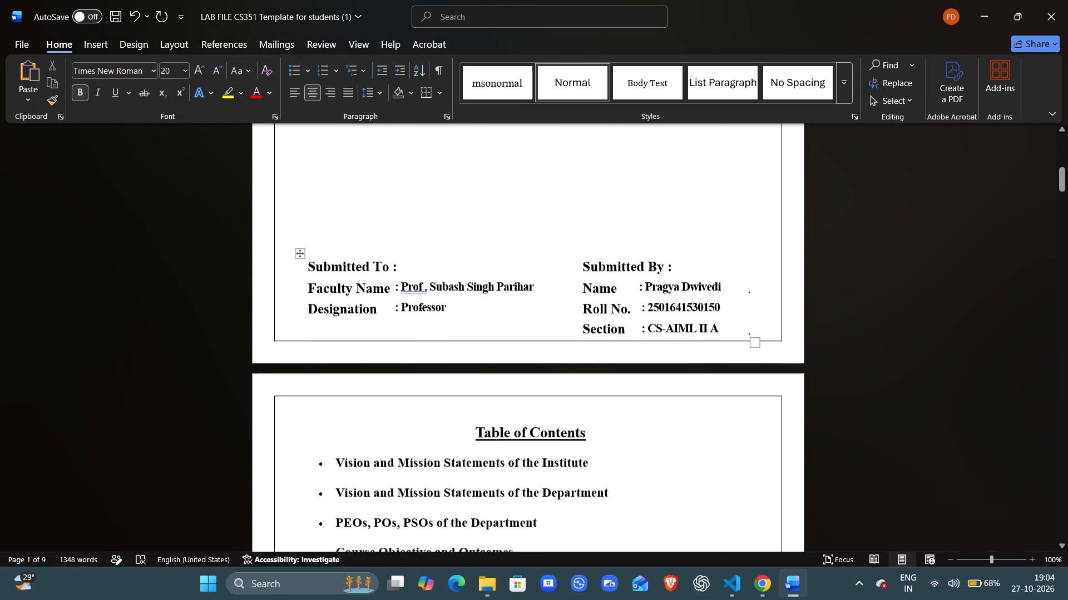
pyautogui.scroll(-11, 543, 296)
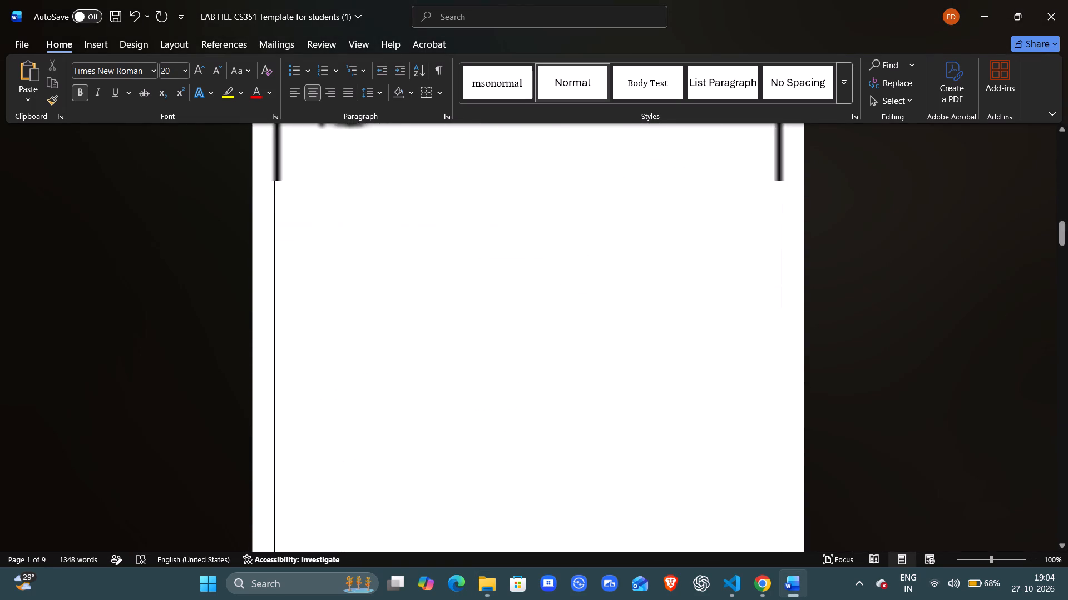
pyautogui.scroll(-14, 543, 296)
pyautogui.scroll(-16, 543, 296)
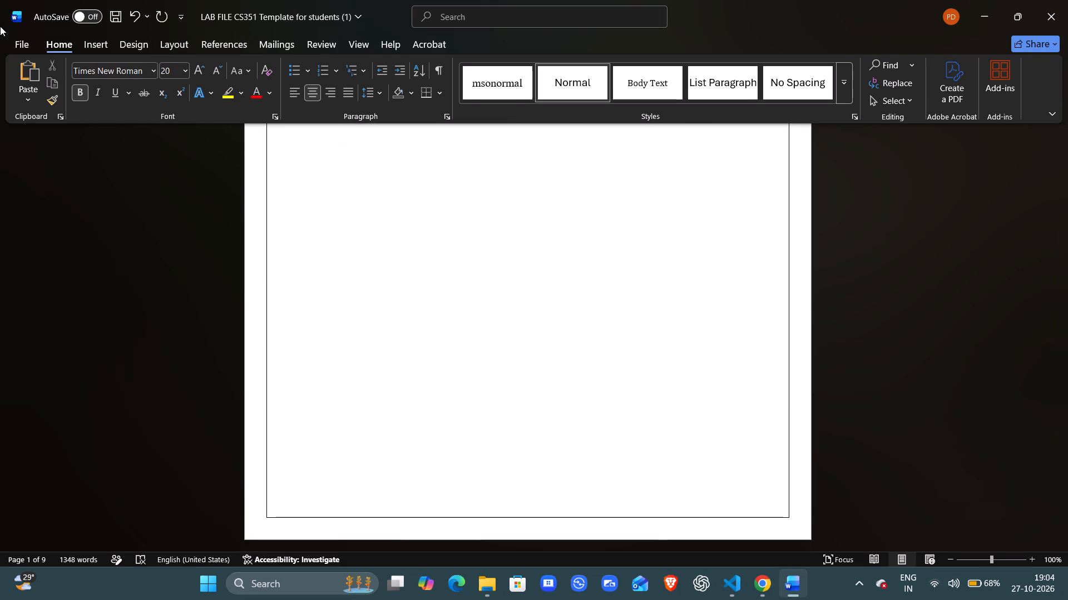
# Save the corrected lab file as a PDF named Format in the Downloads folder.
pyautogui.click(27, 51)
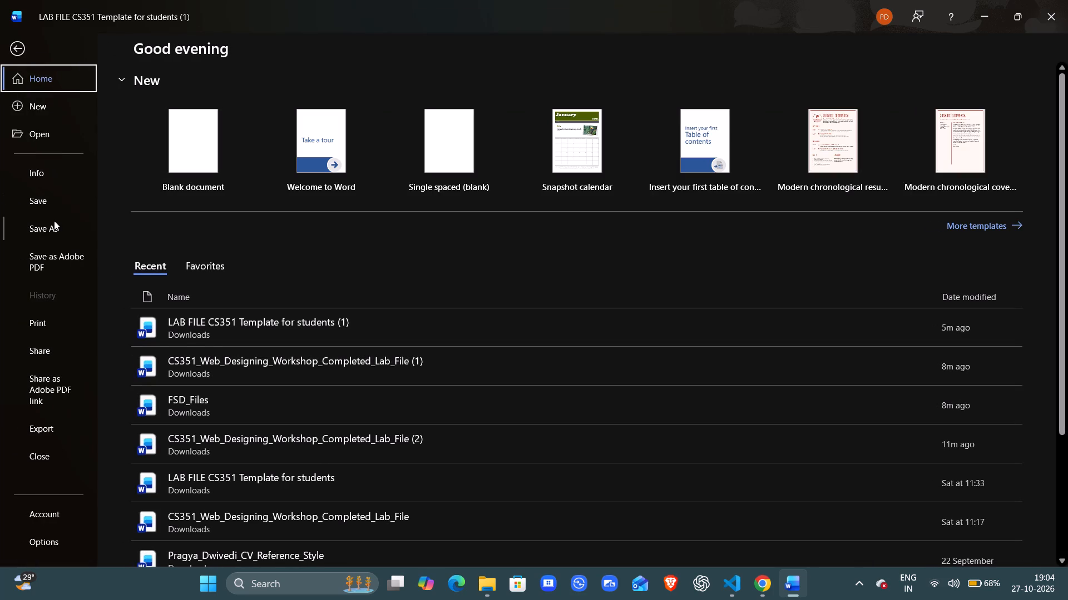
pyautogui.click(54, 221)
pyautogui.click(403, 167)
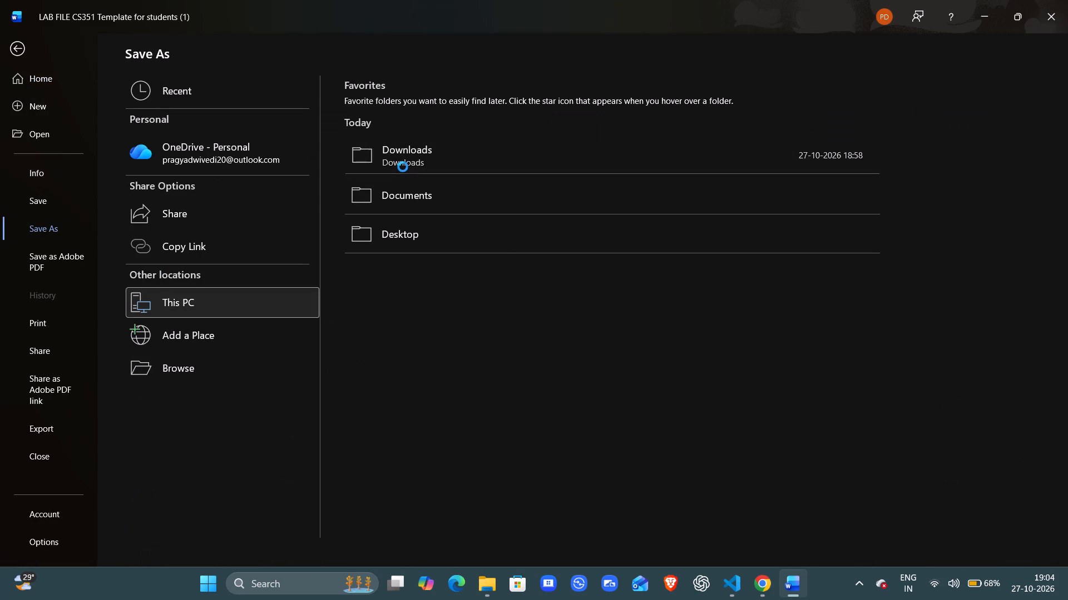
pyautogui.press('BackSpace')
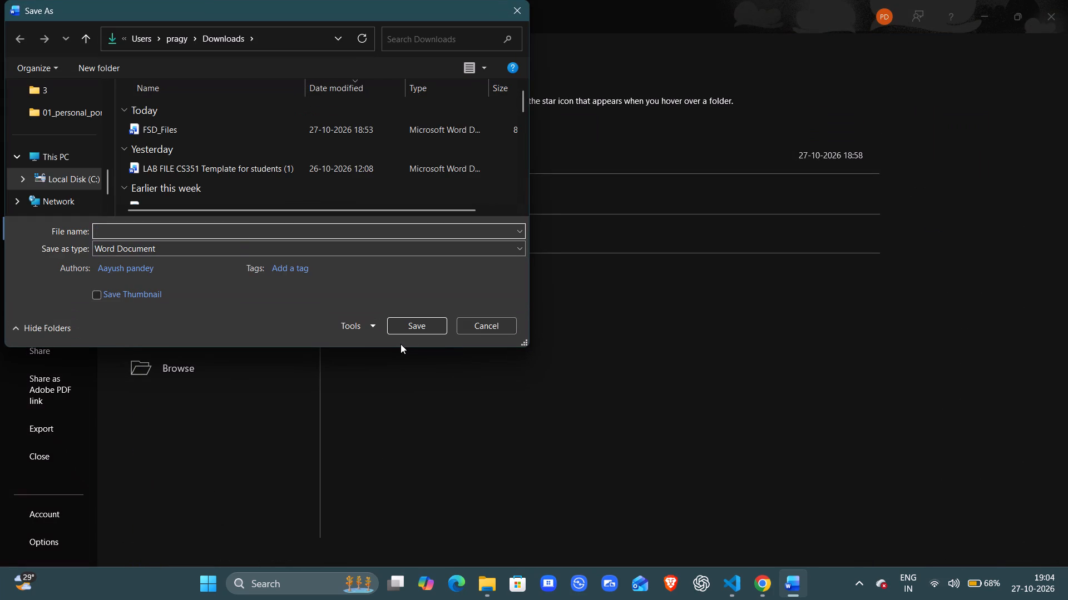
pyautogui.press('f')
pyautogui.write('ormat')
pyautogui.click(465, 249)
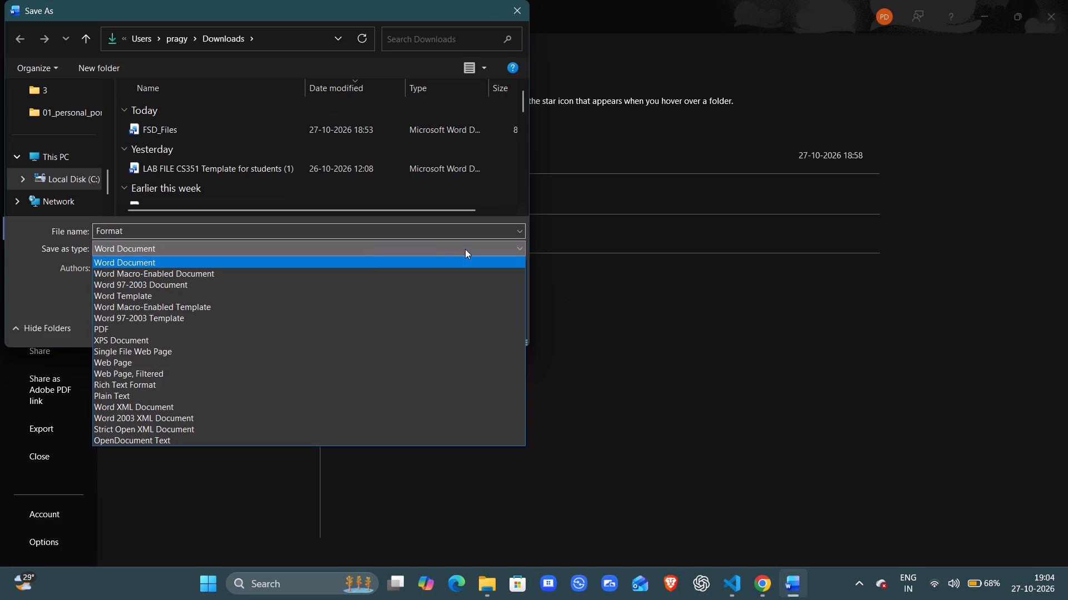
pyautogui.click(201, 329)
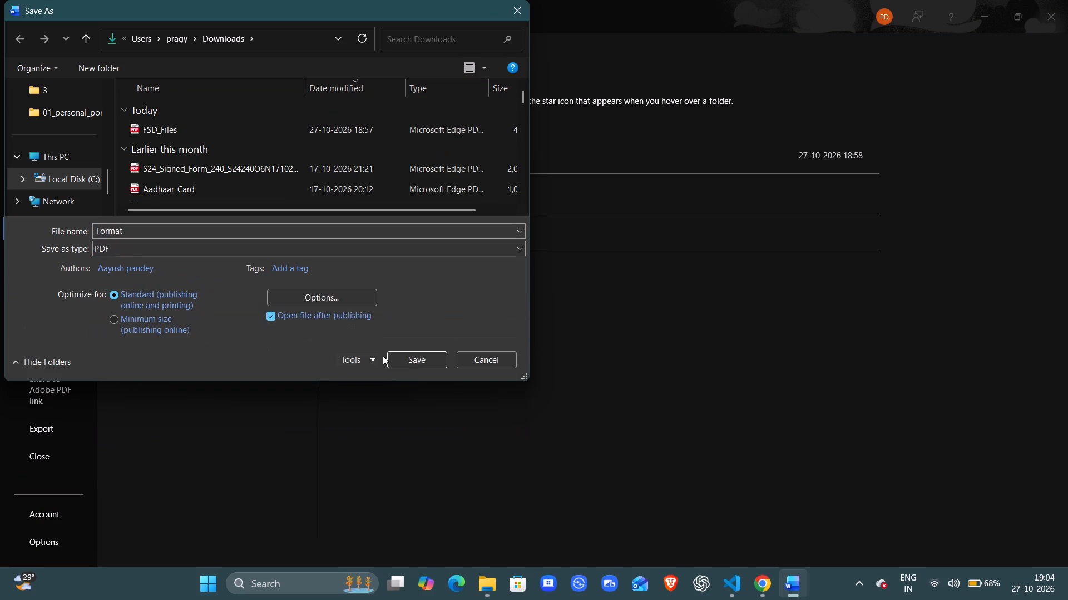
pyautogui.click(403, 361)
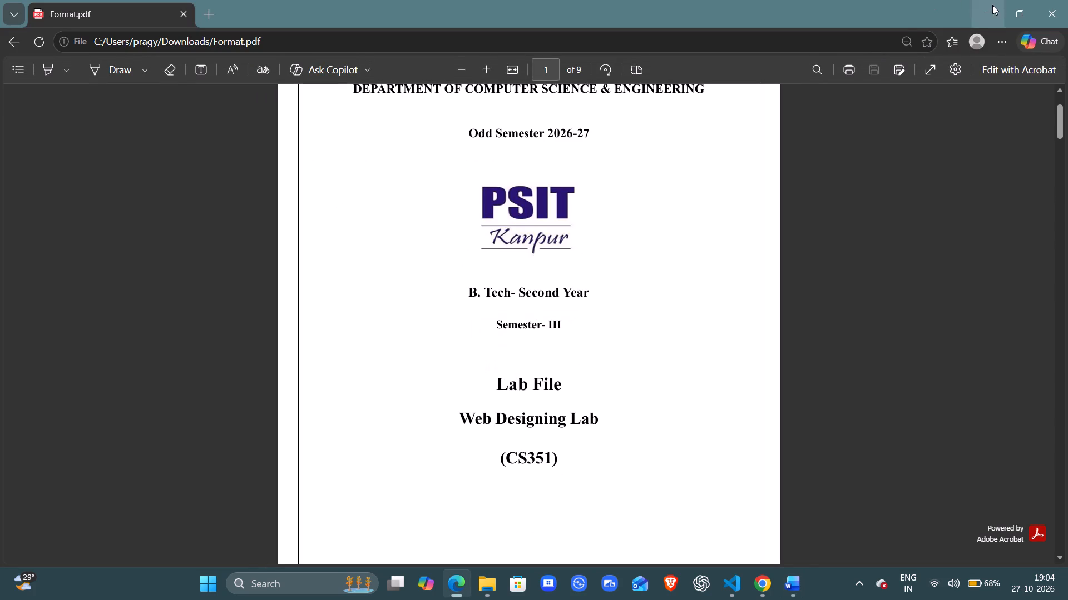
# Review the pages of the newly saved Format PDF, checking the cover page details and the contents after it.
pyautogui.scroll(-7, 586, 395)
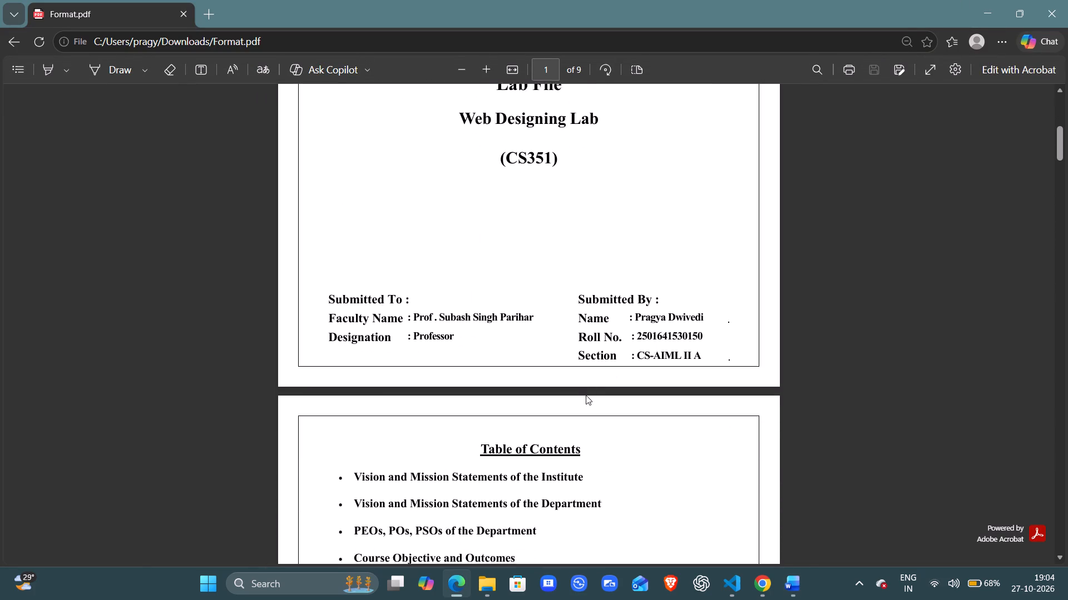
pyautogui.scroll(-7, 586, 395)
pyautogui.scroll(2, 586, 395)
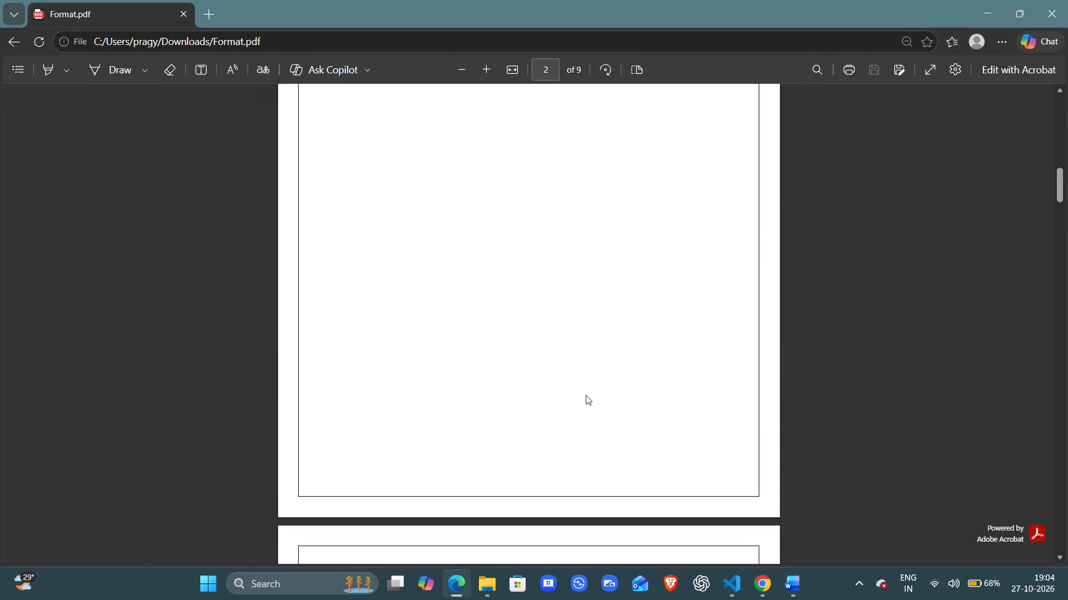
pyautogui.scroll(9, 586, 395)
pyautogui.scroll(-20, 586, 395)
pyautogui.scroll(-17, 586, 395)
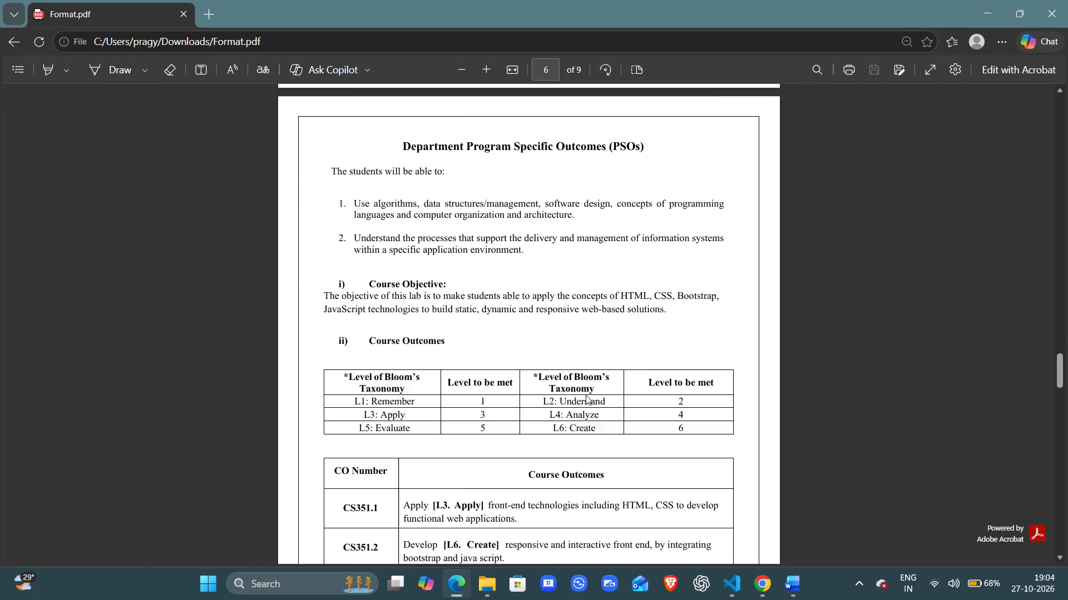
# Finish checking the program outcomes page of the Format PDF, close the PDF and return to the lab file in Word.
pyautogui.scroll(-11, 586, 395)
pyautogui.click(1067, 0)
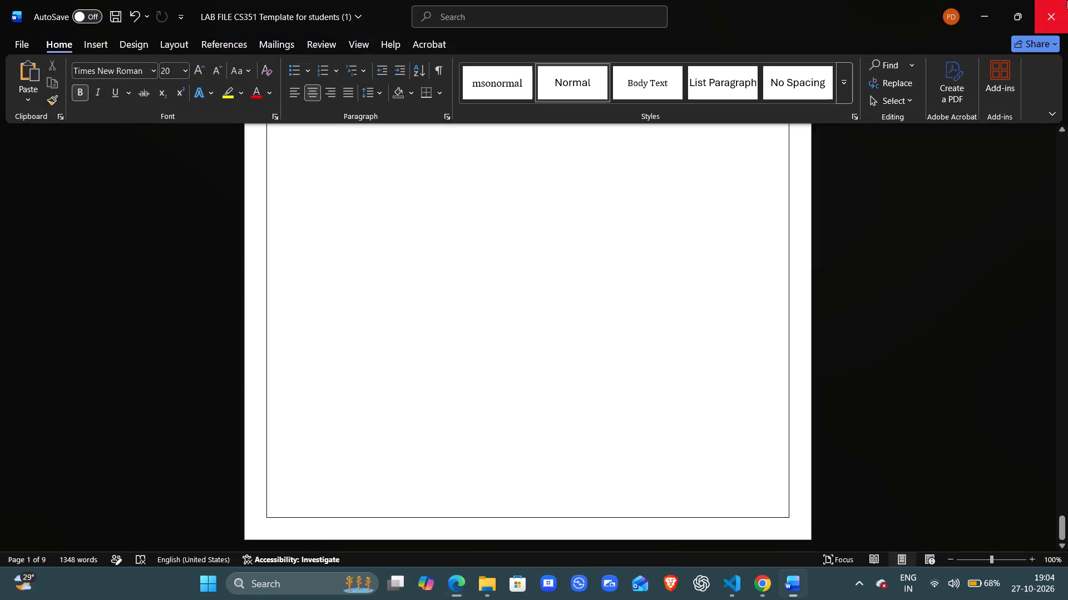
# Select the empty line on the blank last page of the lab file, after the experiment table, and open the page header's options.
pyautogui.click(565, 348)
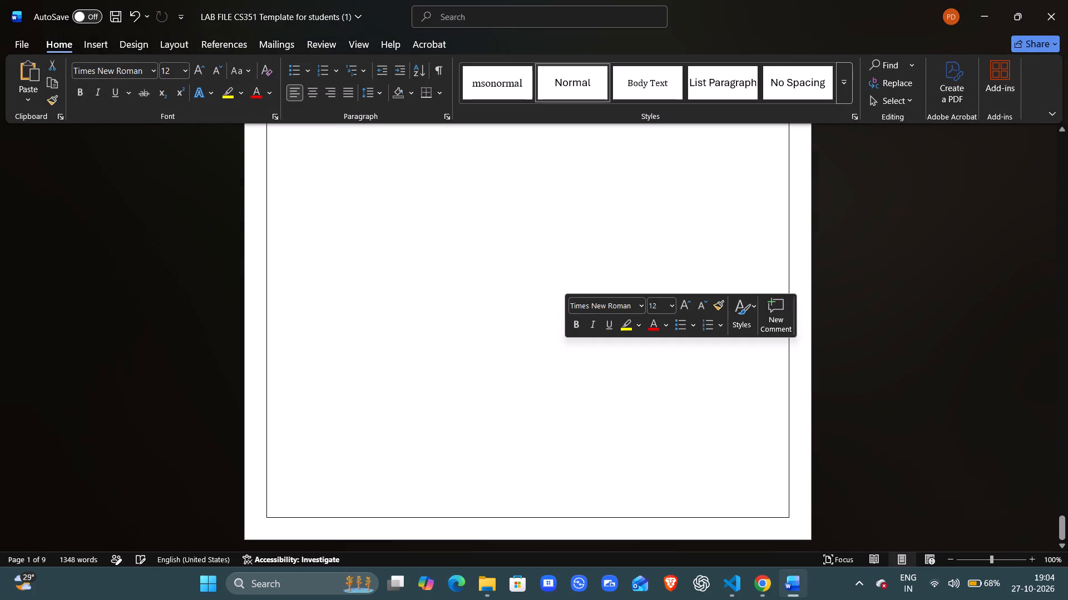
pyautogui.scroll(4, 565, 348)
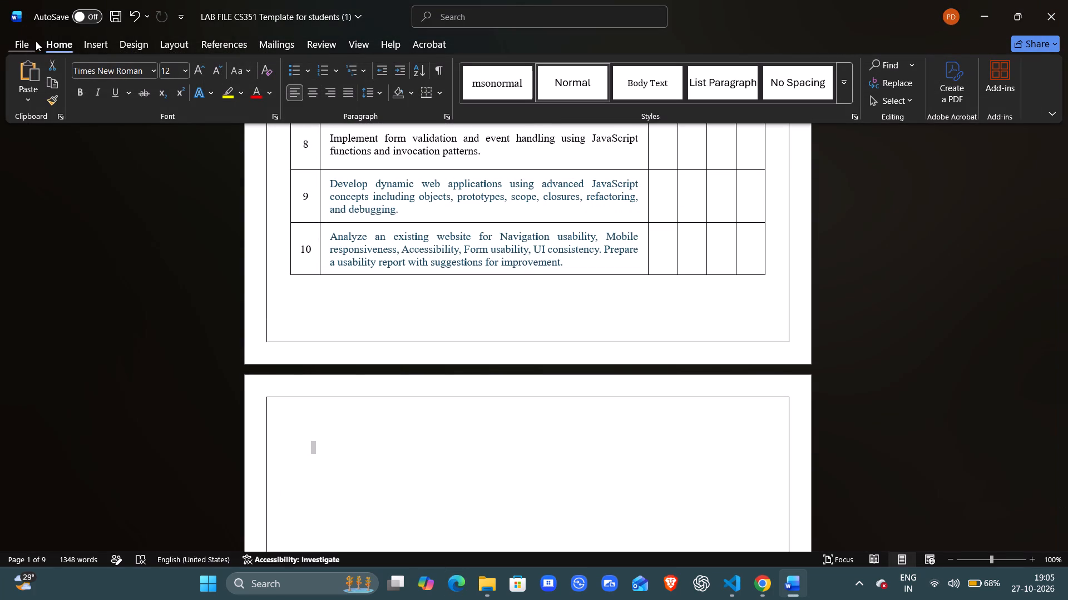
pyautogui.click(31, 42)
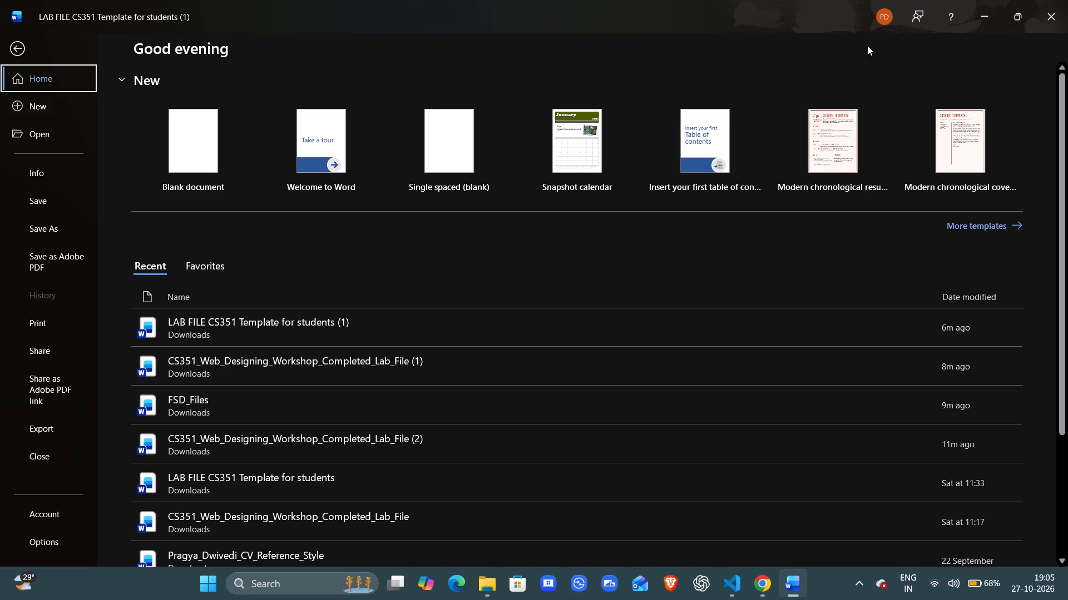
pyautogui.click(15, 52)
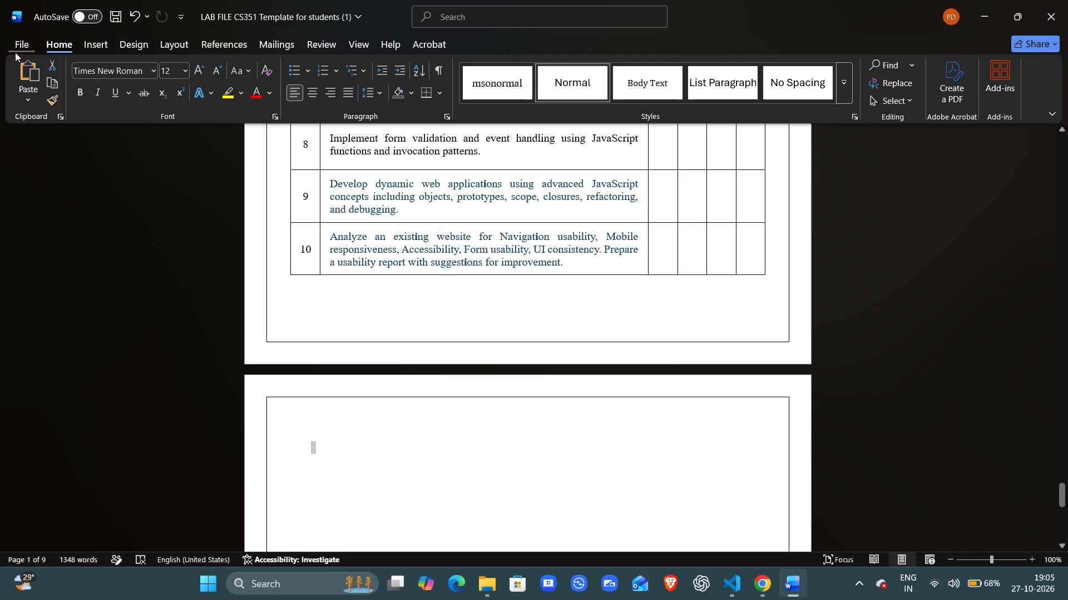
pyautogui.click(388, 449)
pyautogui.rightClick(344, 387)
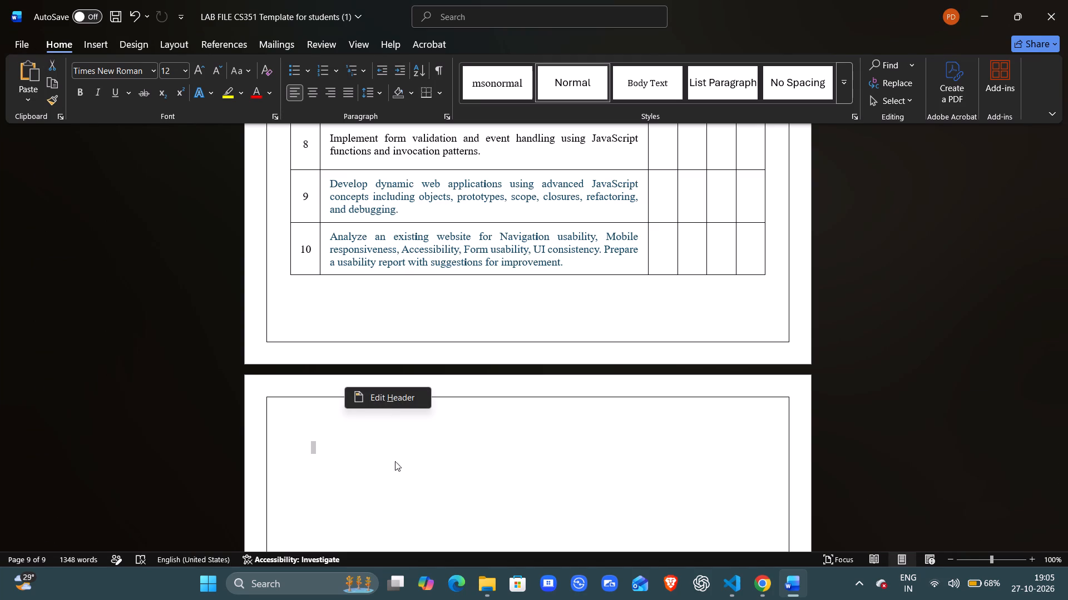
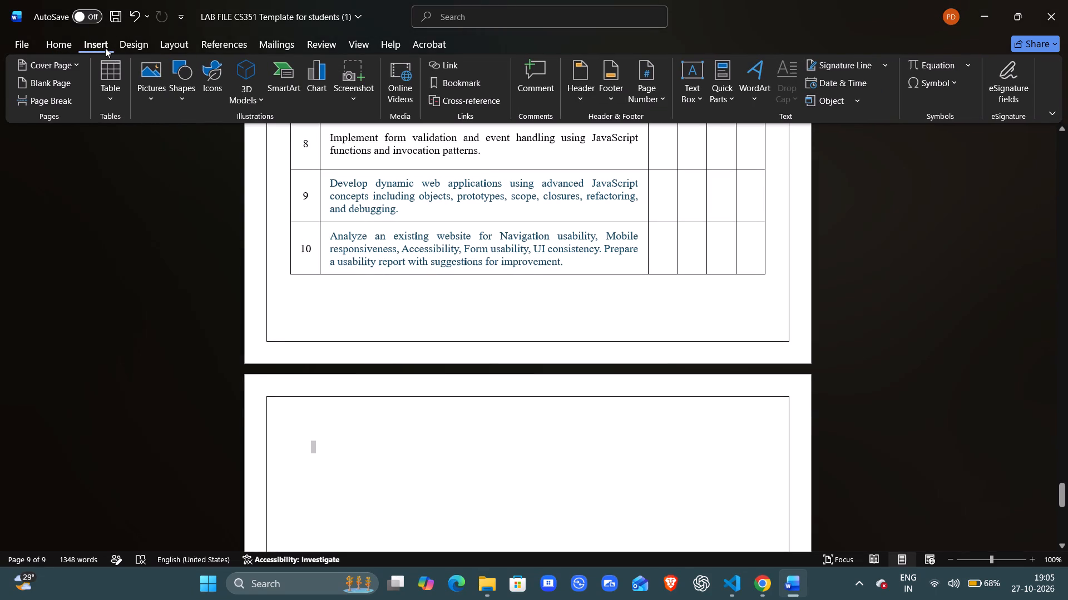
# Open the header area at the top of the blank last page for editing.
pyautogui.click(626, 400)
pyautogui.moveTo(609, 381); pyautogui.dragTo(610, 397, button='right')
pyautogui.doubleClick(573, 382)
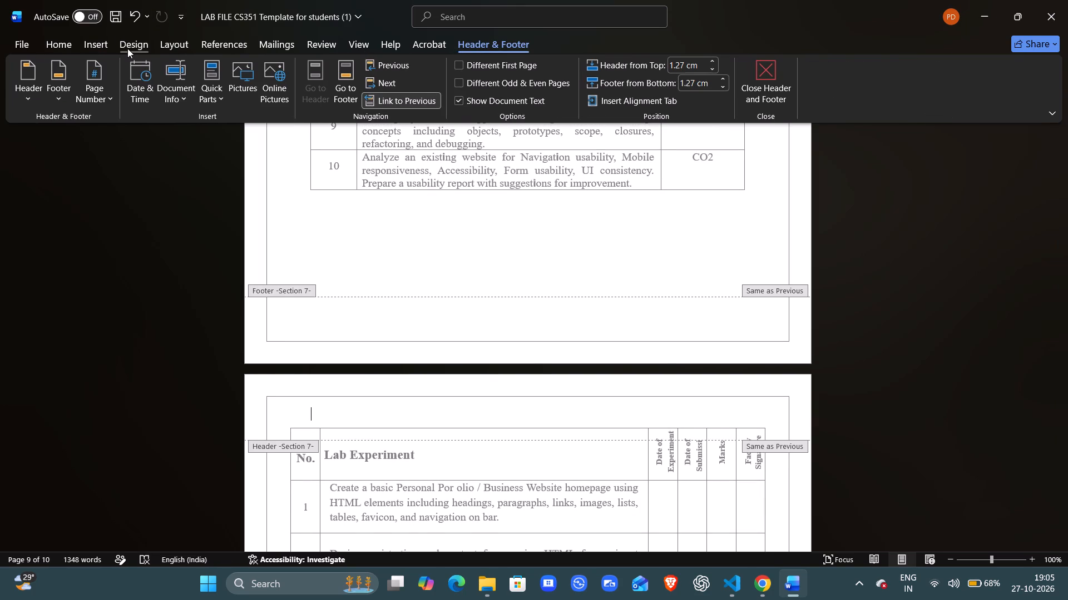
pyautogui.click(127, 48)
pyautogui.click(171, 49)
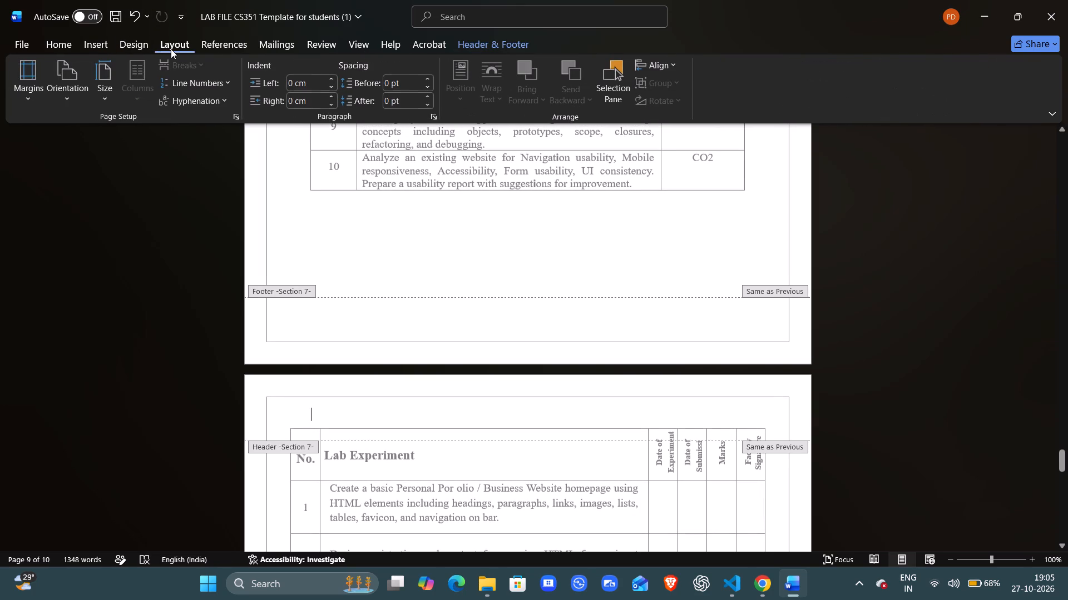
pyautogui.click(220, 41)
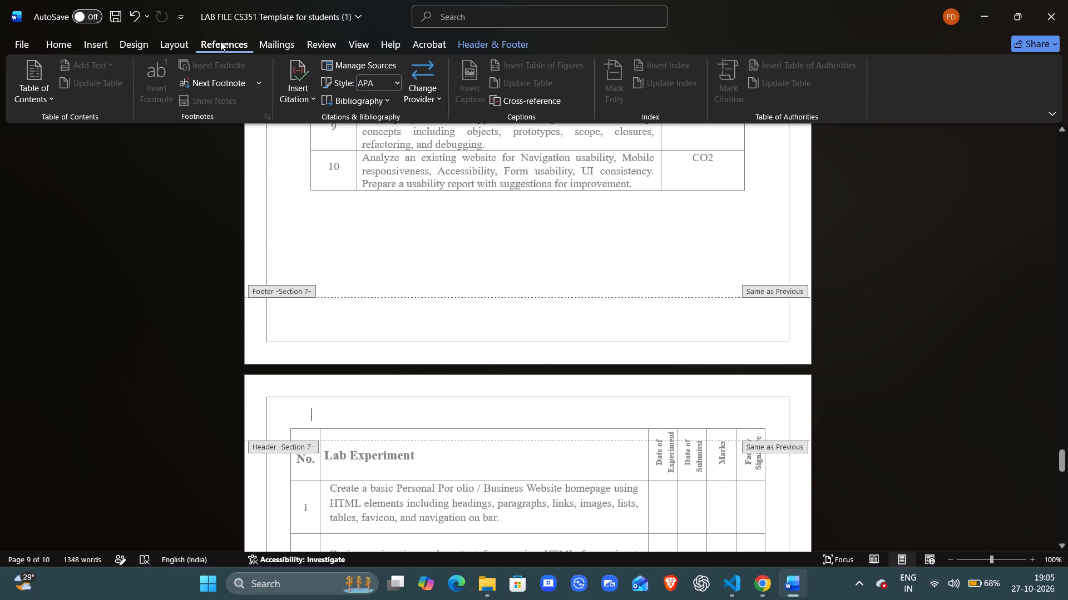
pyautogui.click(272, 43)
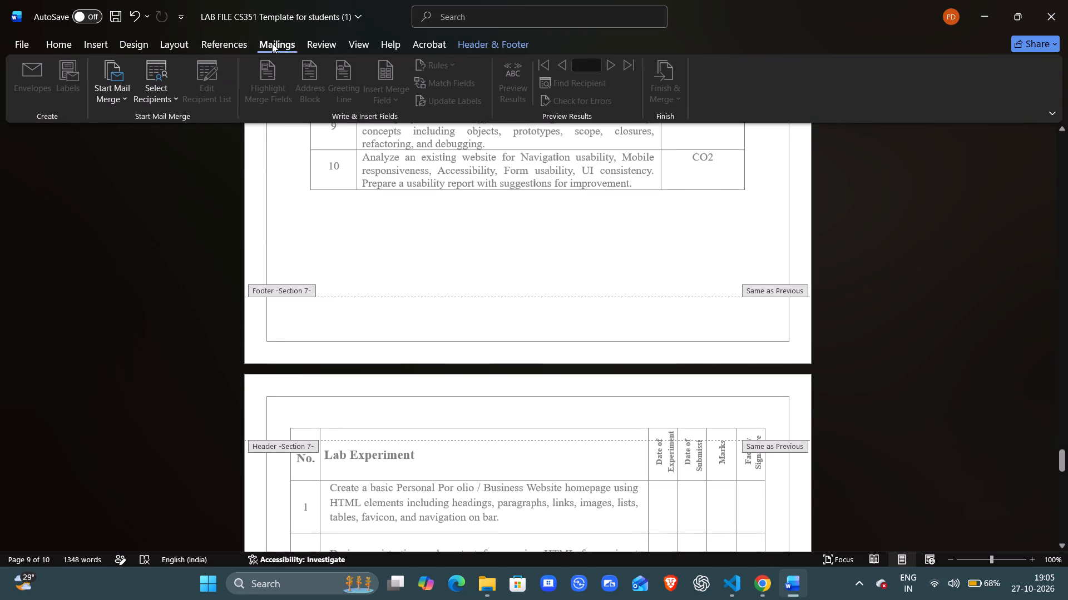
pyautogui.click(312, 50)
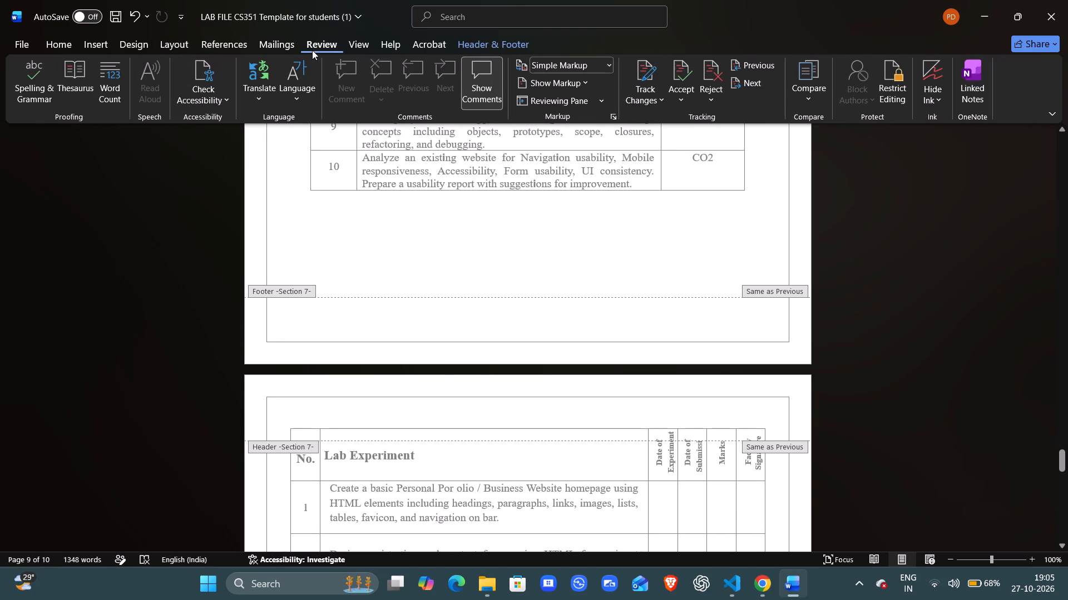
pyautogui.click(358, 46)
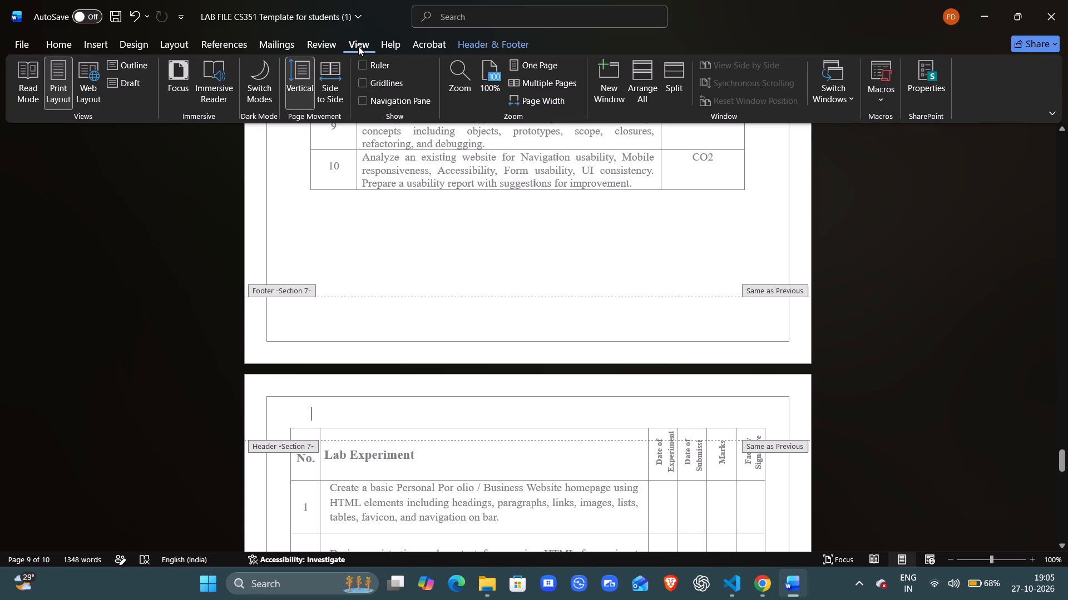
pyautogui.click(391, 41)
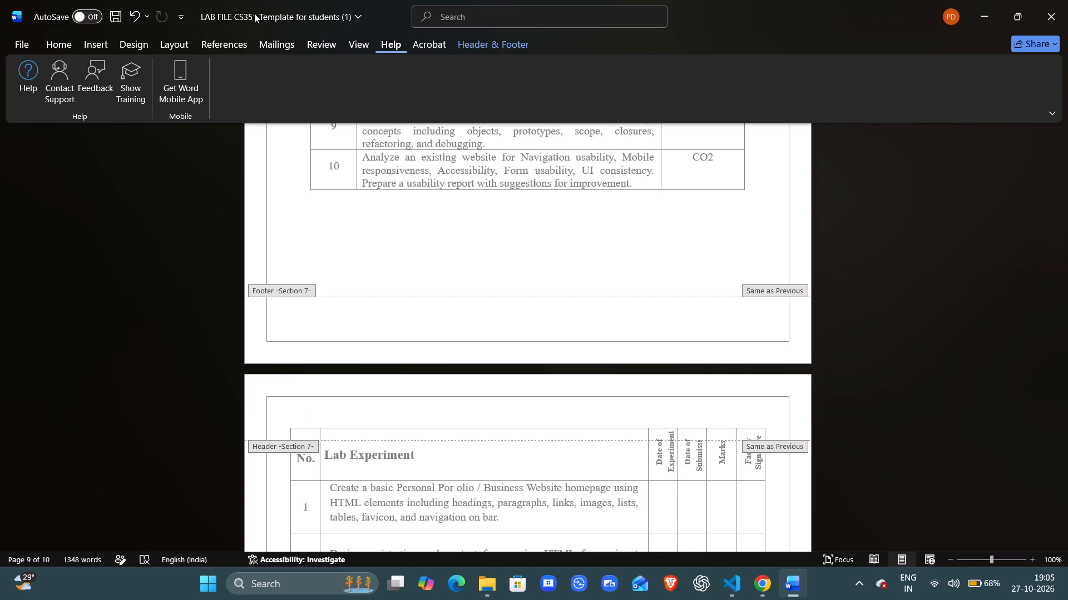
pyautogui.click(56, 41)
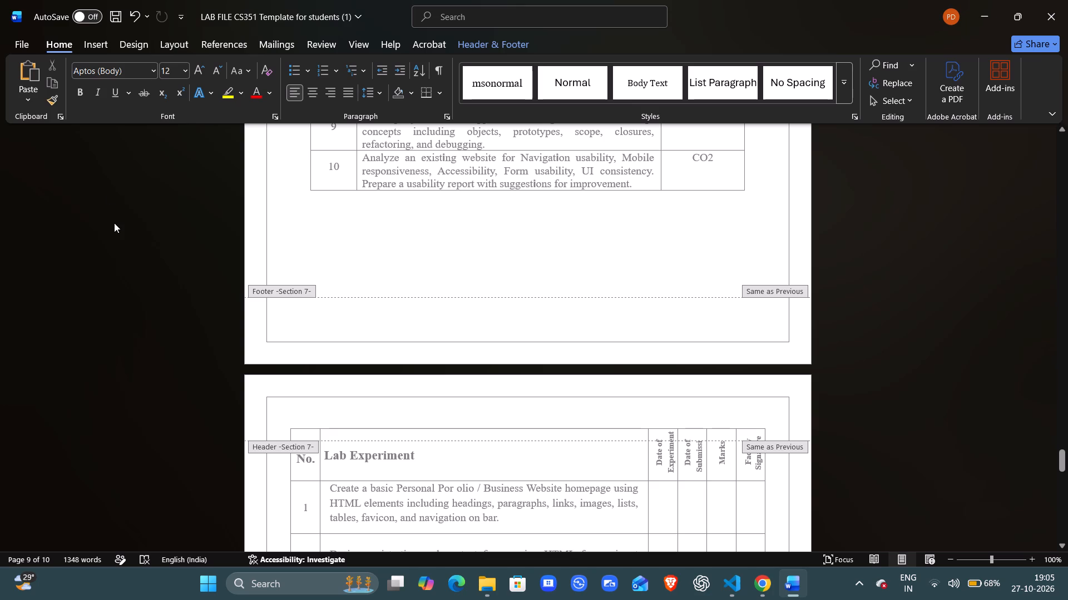
# Close header and footer editing on the blank last page and return to the document body.
pyautogui.scroll(-1, 114, 223)
pyautogui.scroll(-4, 383, 451)
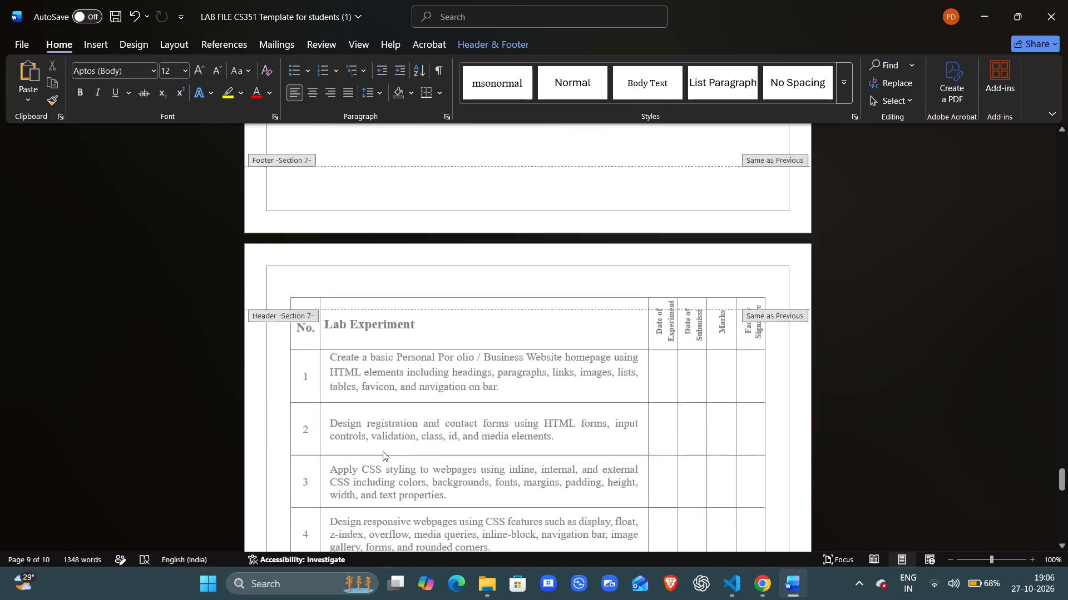
pyautogui.scroll(-15, 383, 451)
pyautogui.scroll(4, 416, 395)
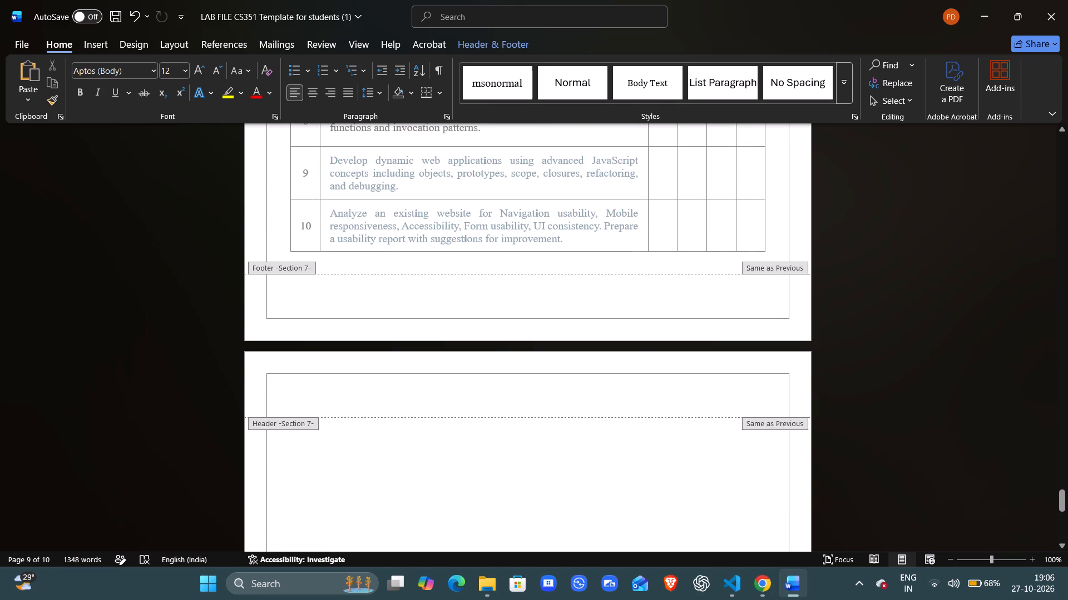
pyautogui.click(416, 394)
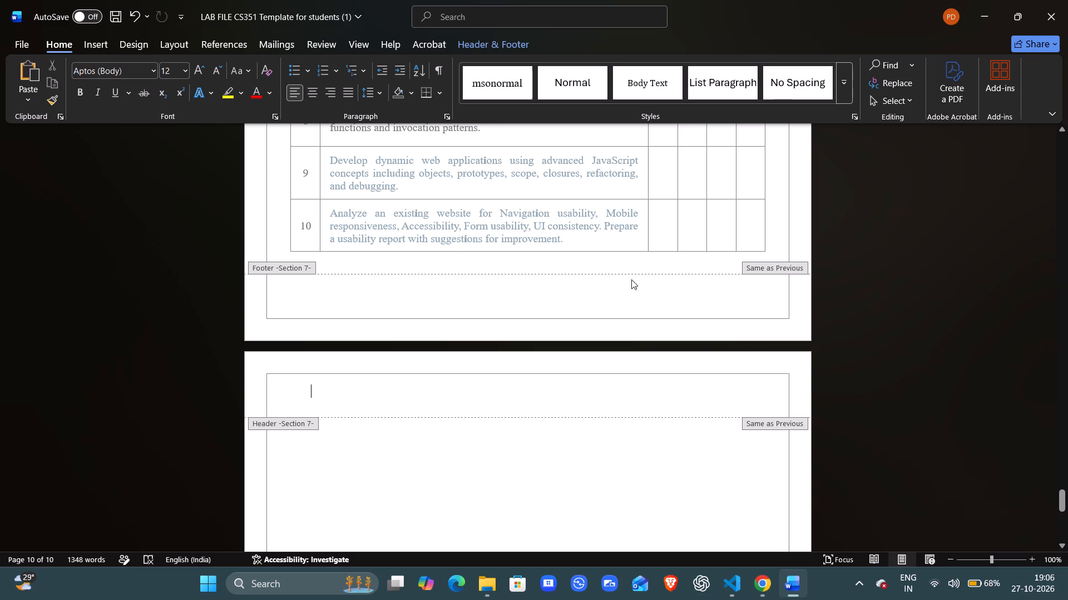
pyautogui.click(471, 42)
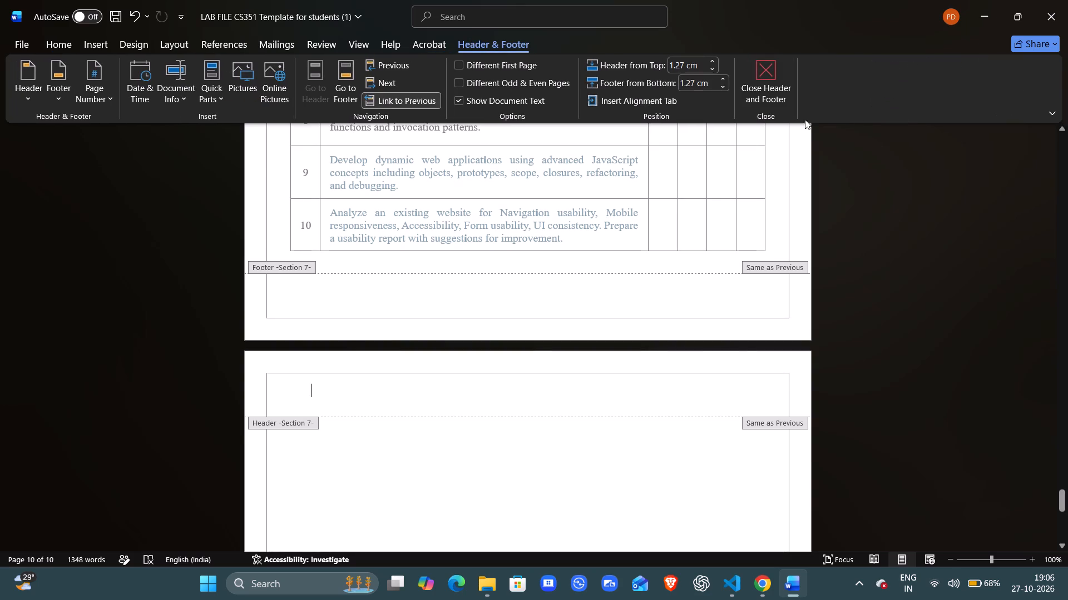
pyautogui.click(772, 105)
# Examine the blank last page that follows the lab experiment table.
pyautogui.scroll(-14, 615, 323)
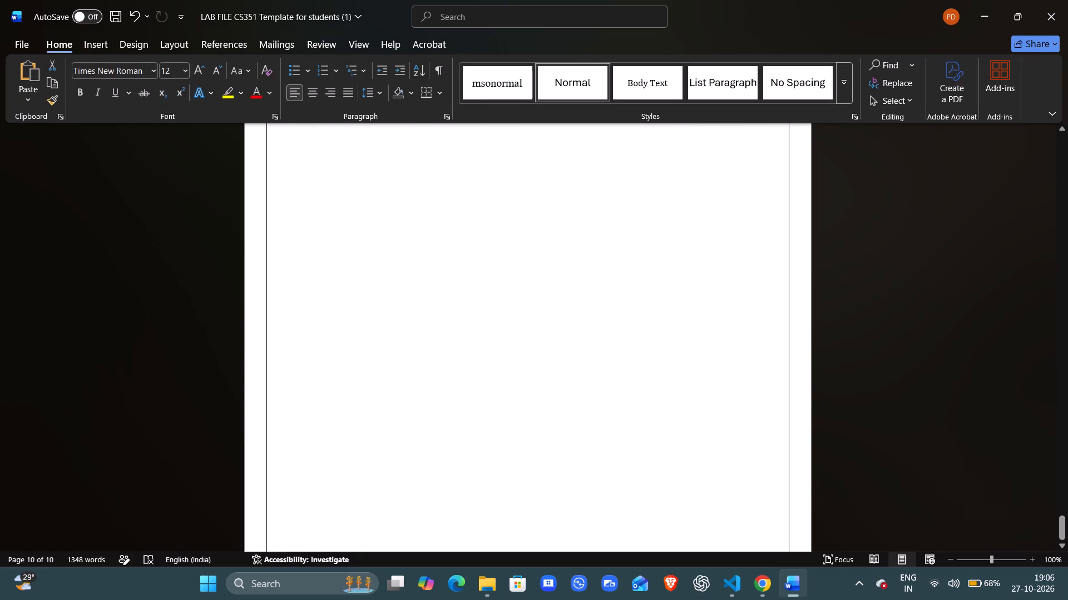
pyautogui.scroll(-13, 615, 323)
pyautogui.scroll(-8, 615, 323)
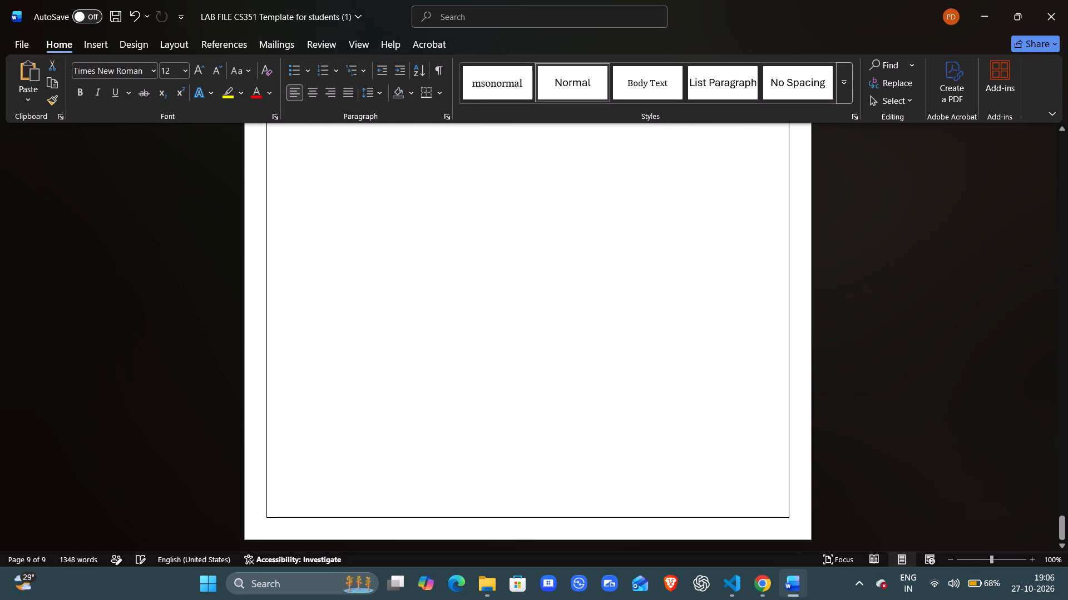
pyautogui.scroll(2, 161, 178)
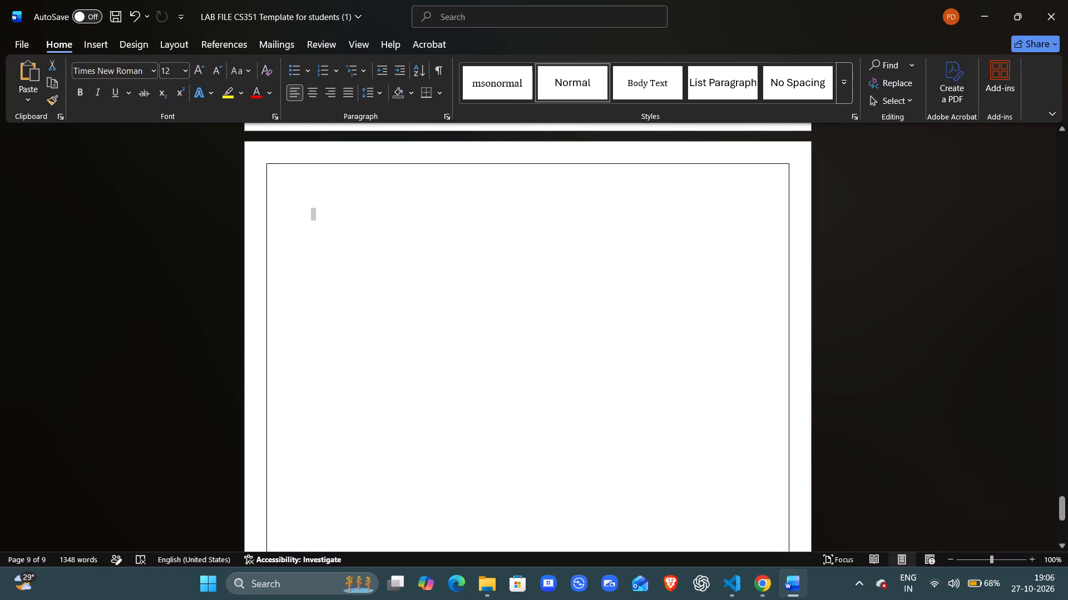
pyautogui.click(281, 147)
pyautogui.rightClick(281, 147)
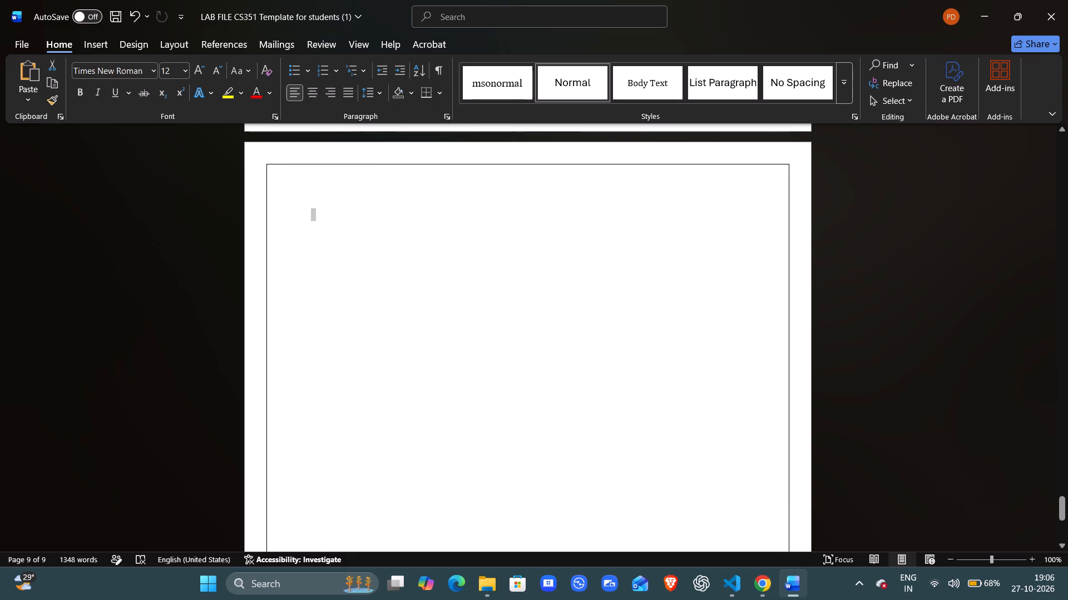
pyautogui.click(165, 157)
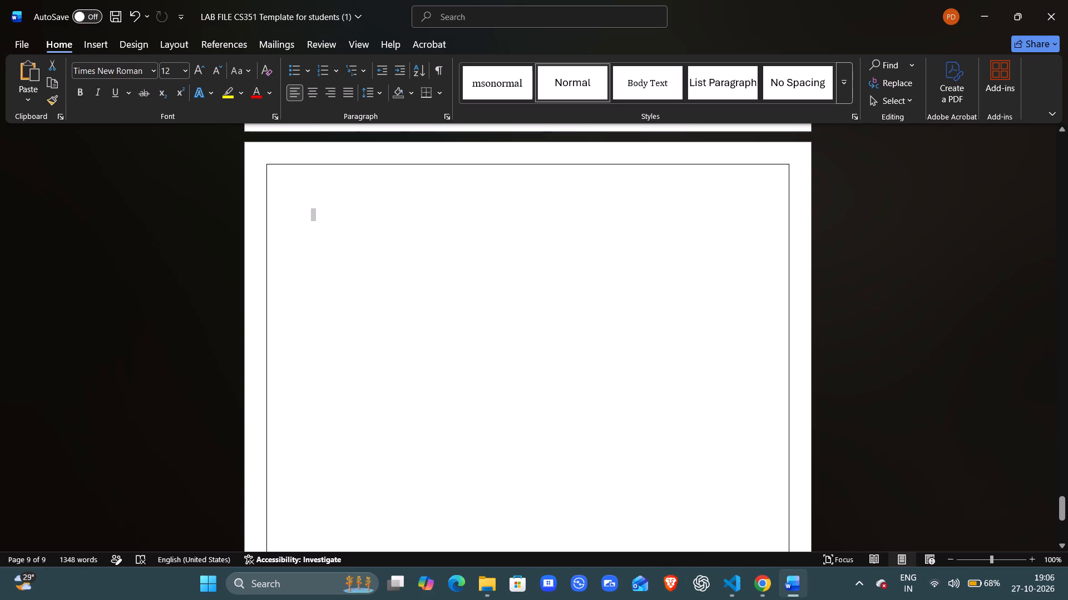
pyautogui.click(143, 278)
# Open Go To with Page as the kind of target.
pyautogui.click(330, 365)
pyautogui.hotkey('ctrl', 'g')
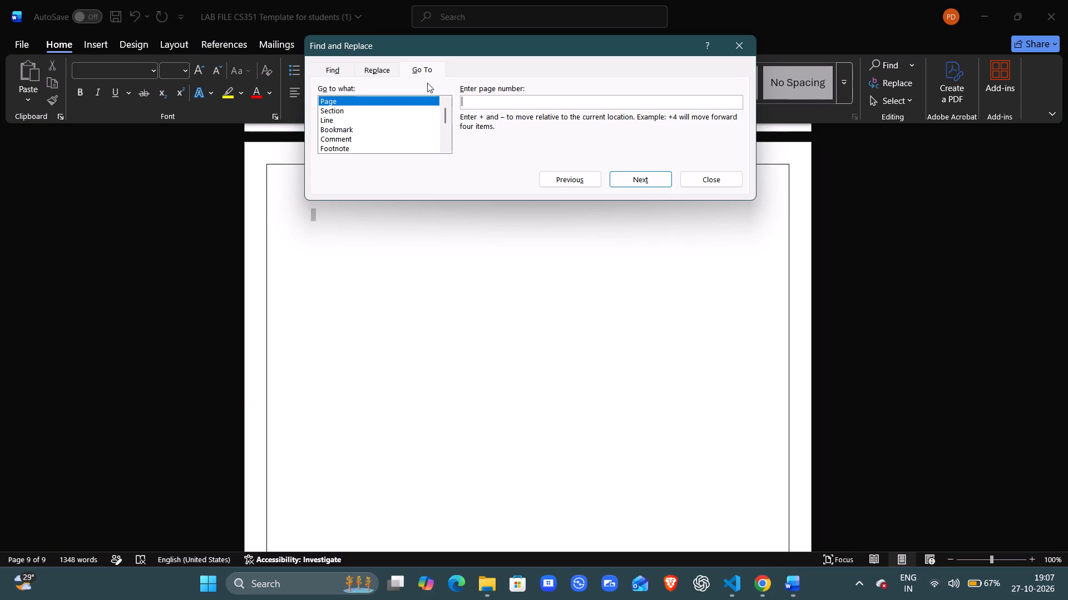
pyautogui.click(427, 64)
pyautogui.click(333, 103)
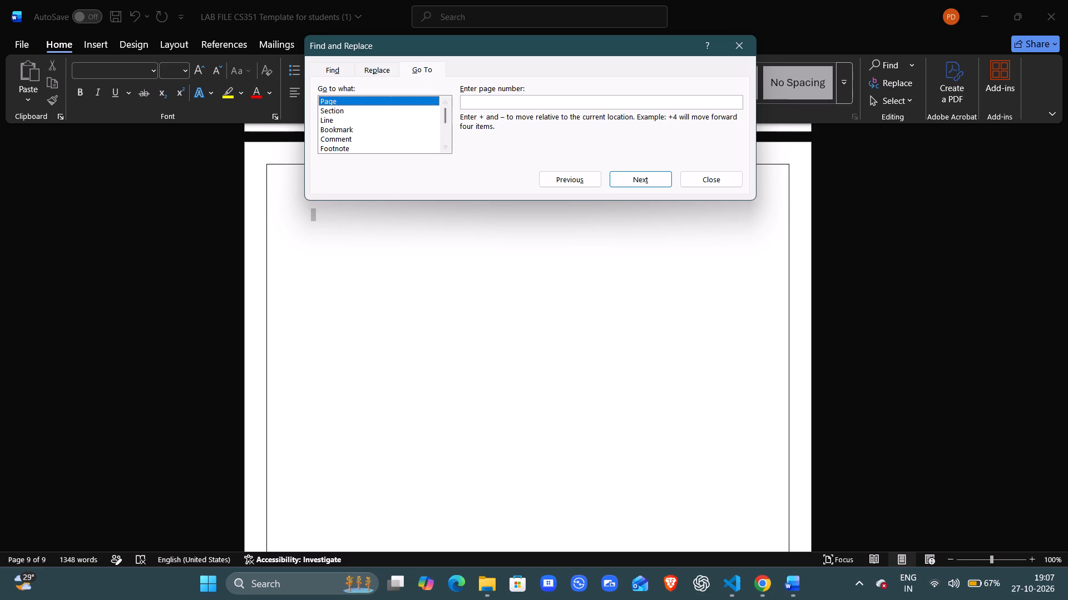
pyautogui.click(493, 98)
# Review the lab file's pages from the cover page through to the last page to identify the blank page's number.
pyautogui.scroll(2, 659, 358)
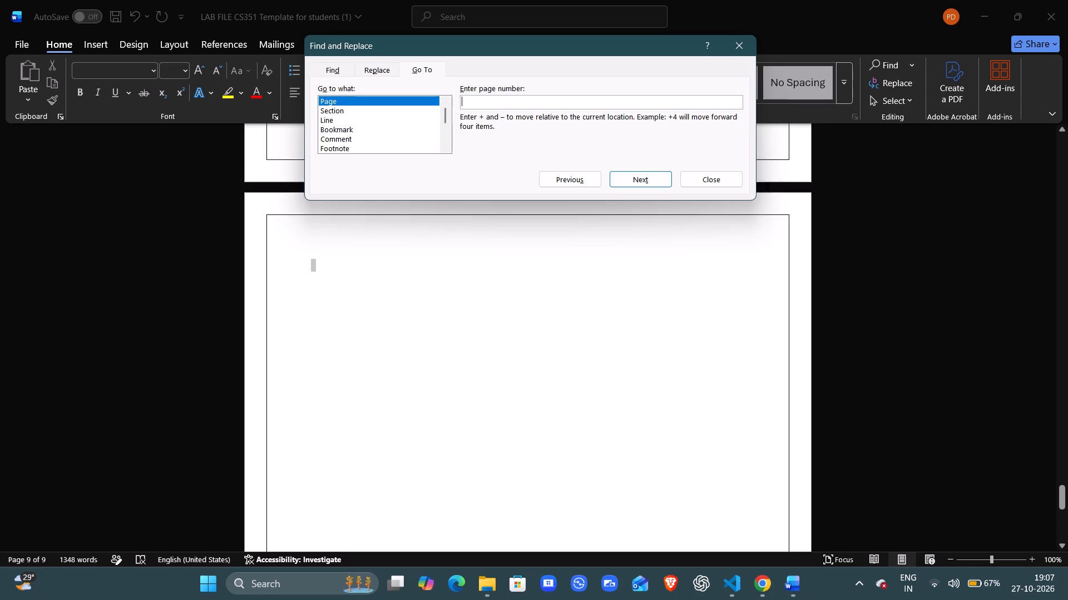
pyautogui.scroll(2, 659, 358)
pyautogui.scroll(20, 659, 358)
pyautogui.scroll(18, 659, 358)
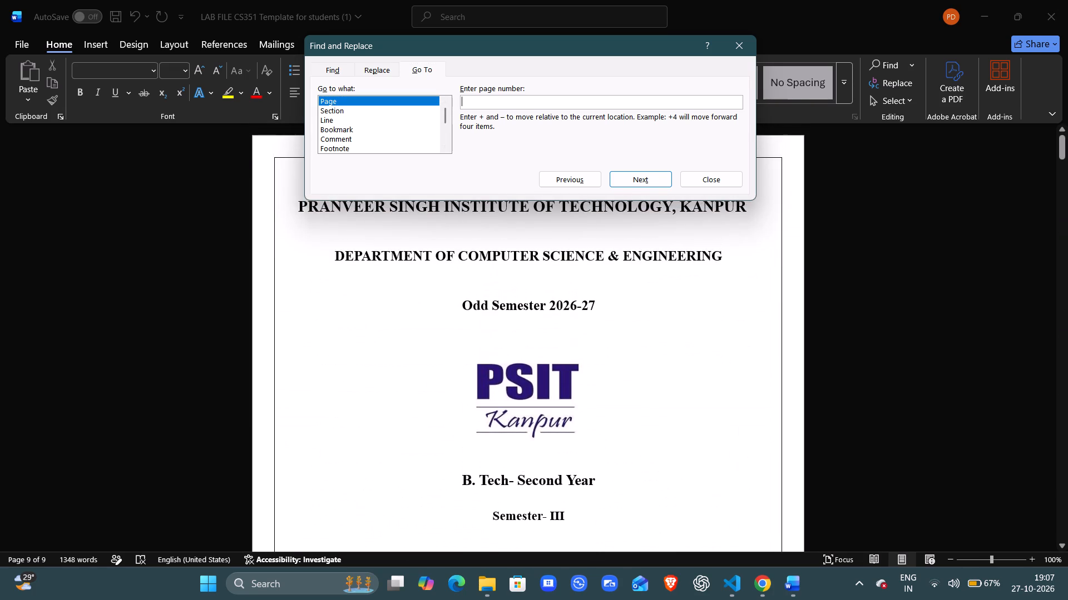
pyautogui.scroll(1, 659, 358)
pyautogui.scroll(-10, 659, 358)
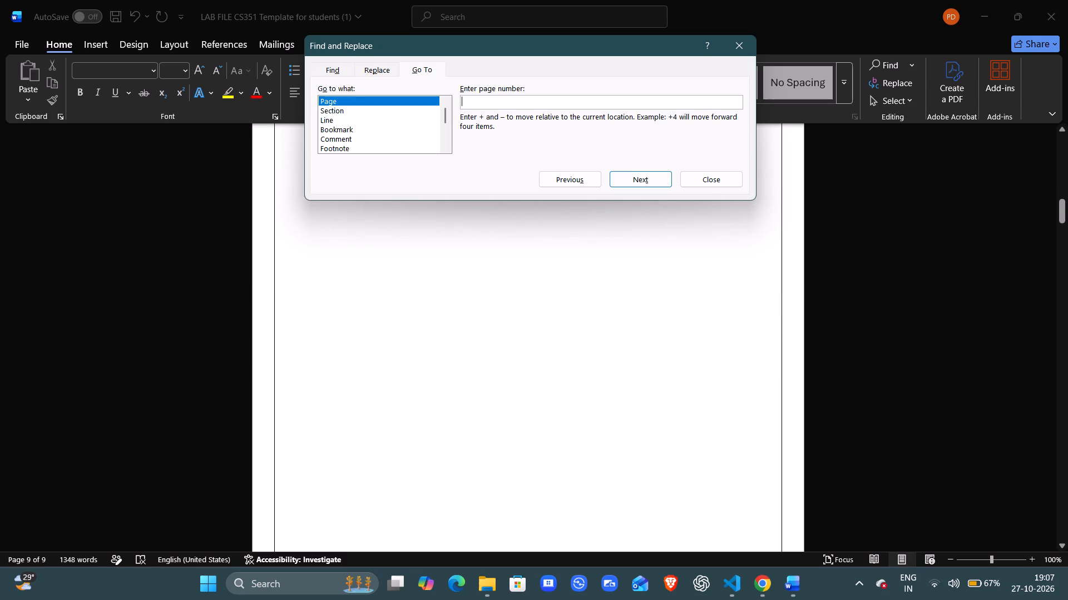
pyautogui.scroll(-9, 659, 358)
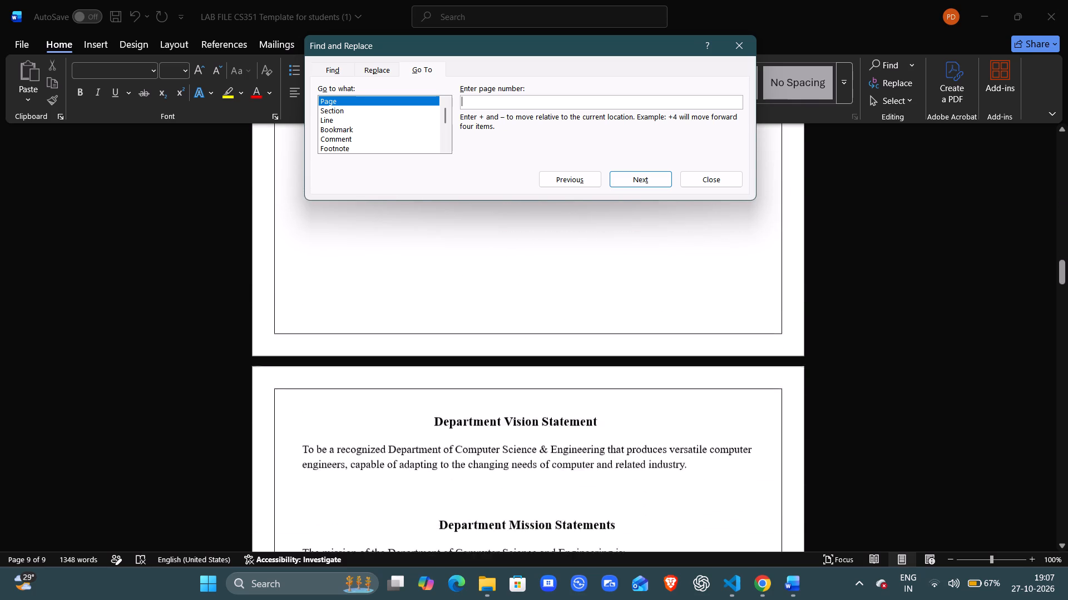
pyautogui.scroll(-9, 659, 358)
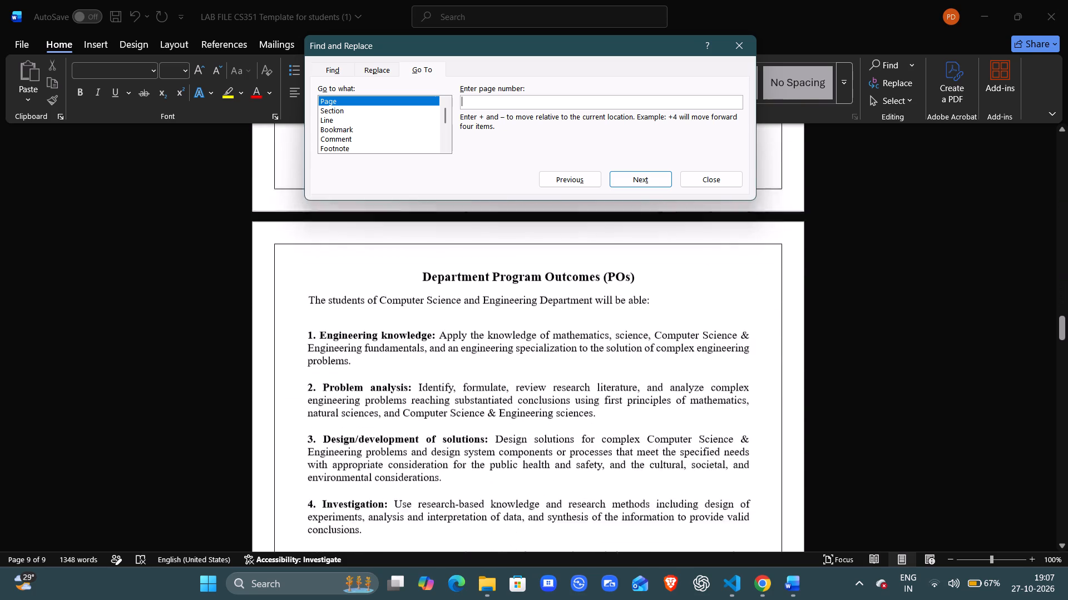
pyautogui.scroll(-8, 659, 358)
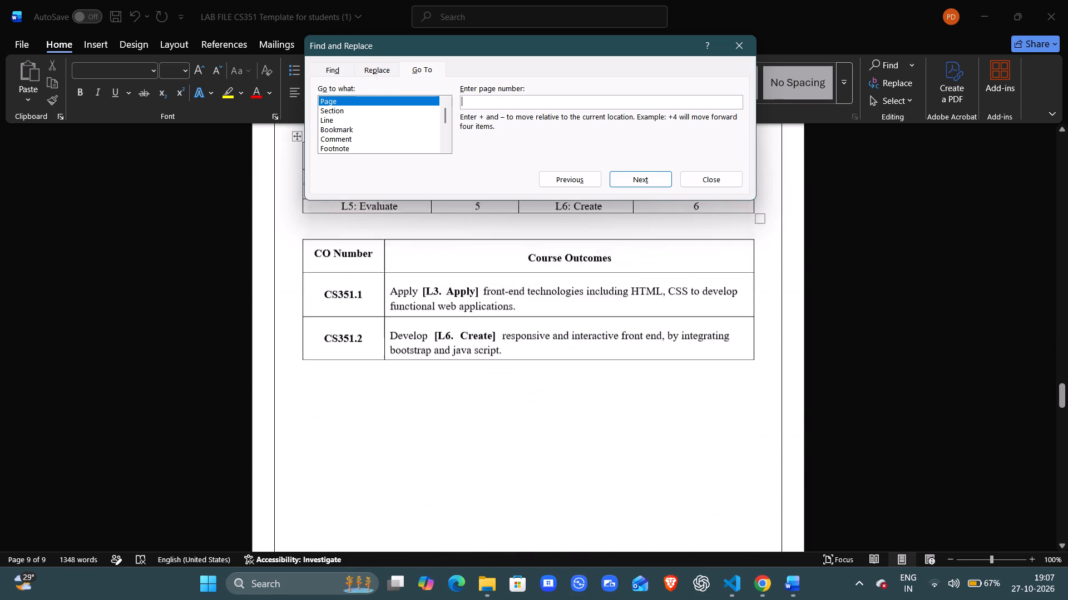
pyautogui.scroll(-9, 659, 358)
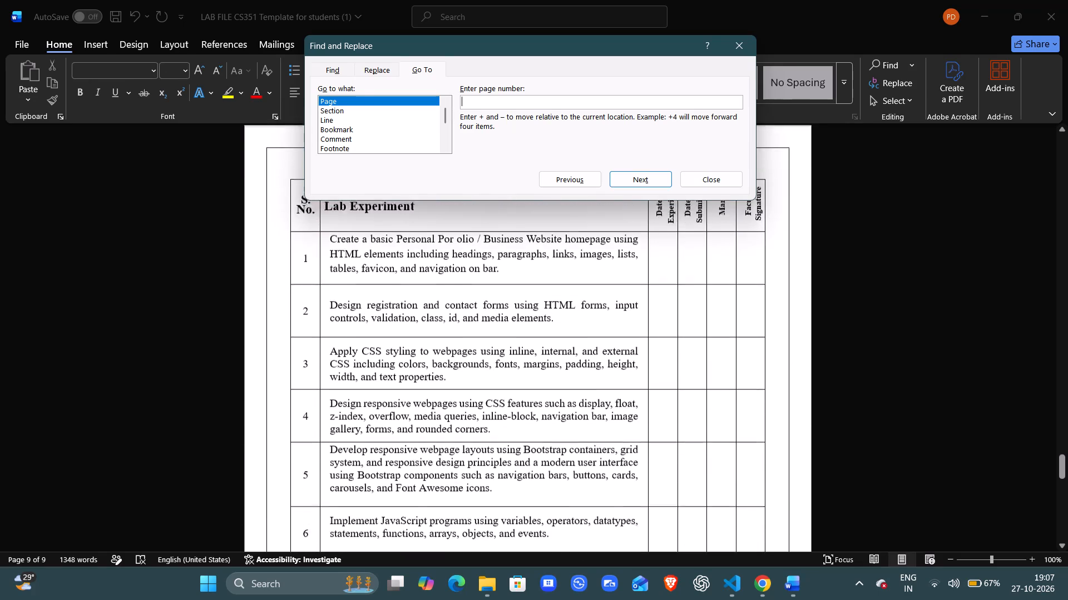
pyautogui.scroll(-2, 659, 358)
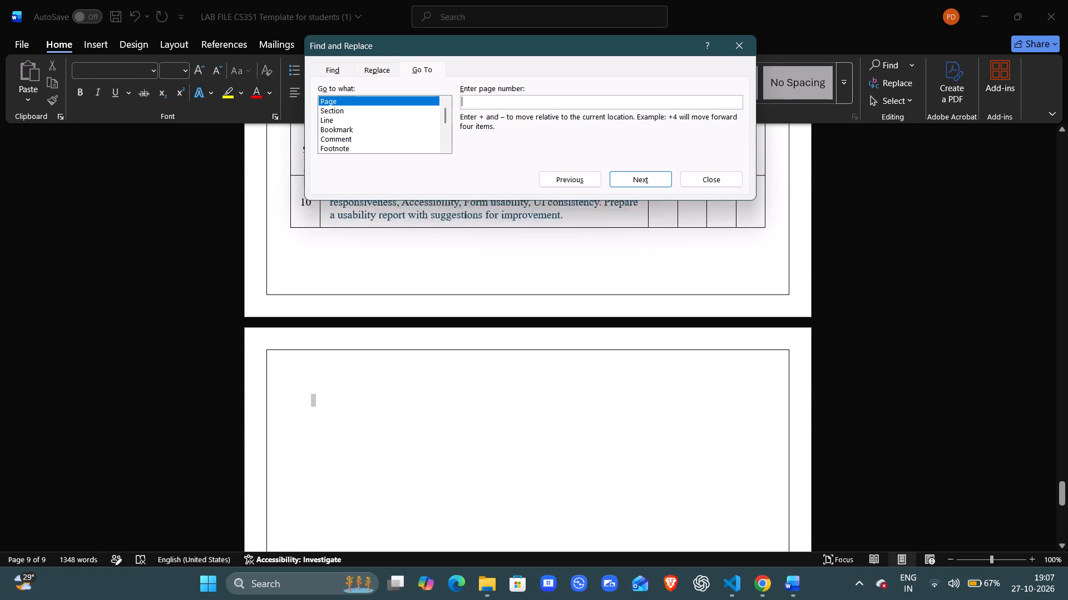
pyautogui.scroll(-1, 659, 358)
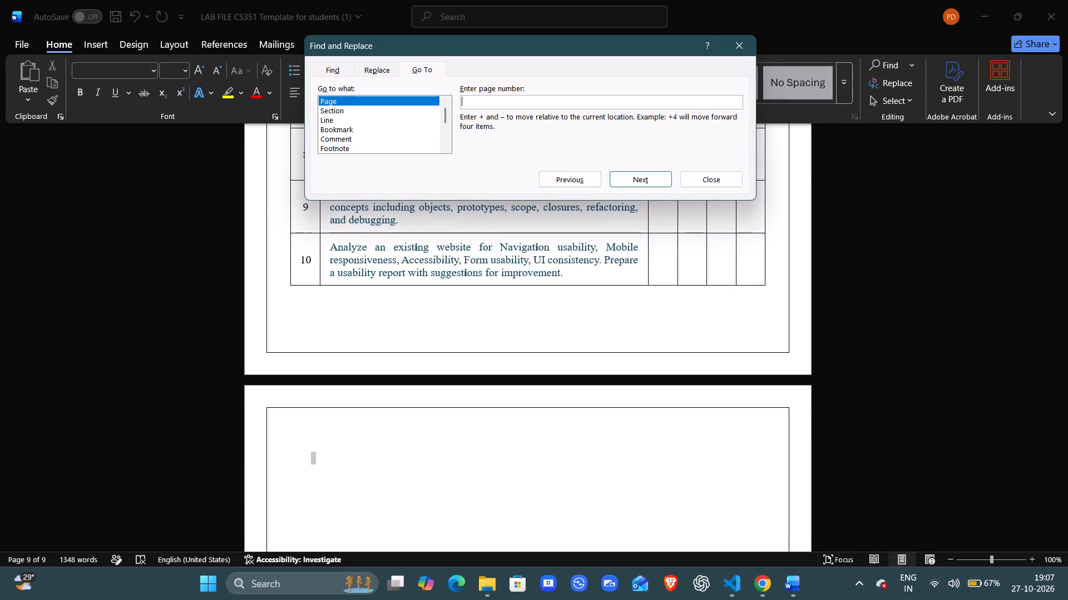
# Go to page 9 of the document and close the Find and Replace dialog.
pyautogui.press('9')
pyautogui.press('Return')
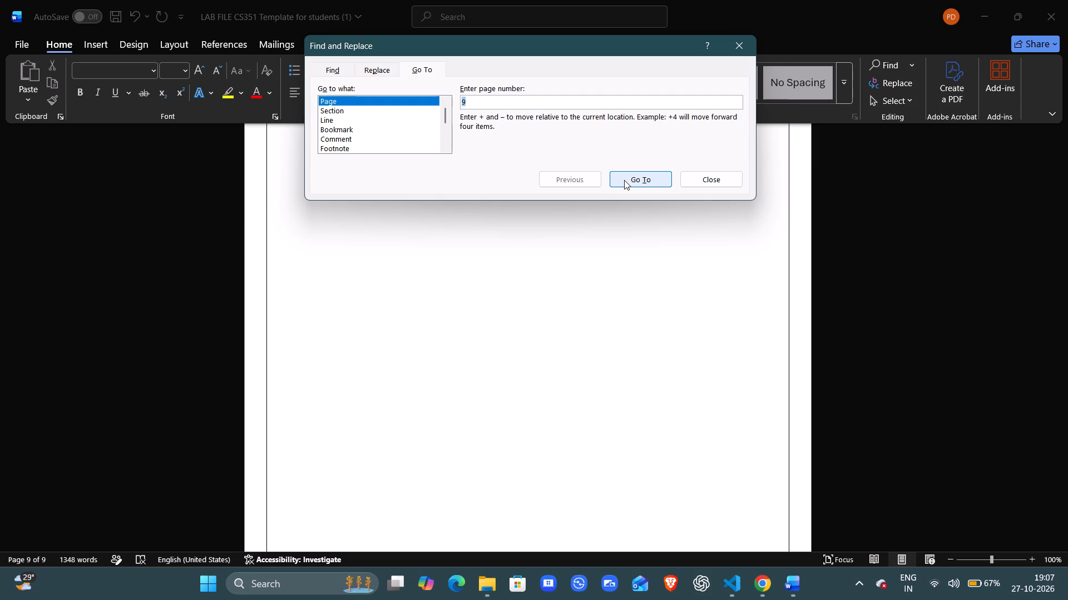
pyautogui.click(648, 342)
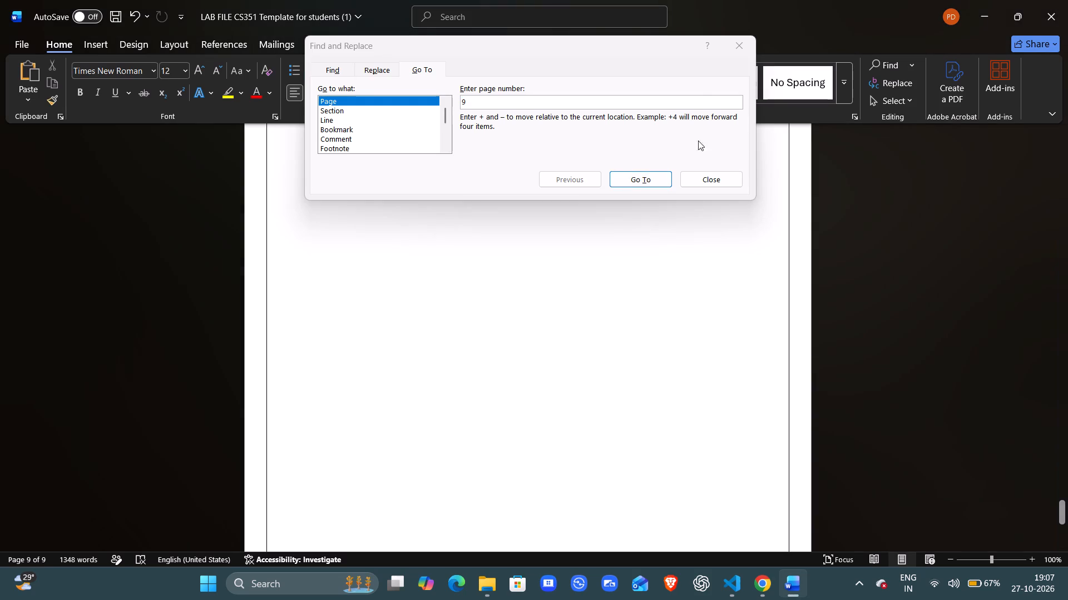
pyautogui.click(746, 47)
# Select the blank spot on the last page and show paragraph marks and other hidden formatting symbols.
pyautogui.scroll(1, 551, 359)
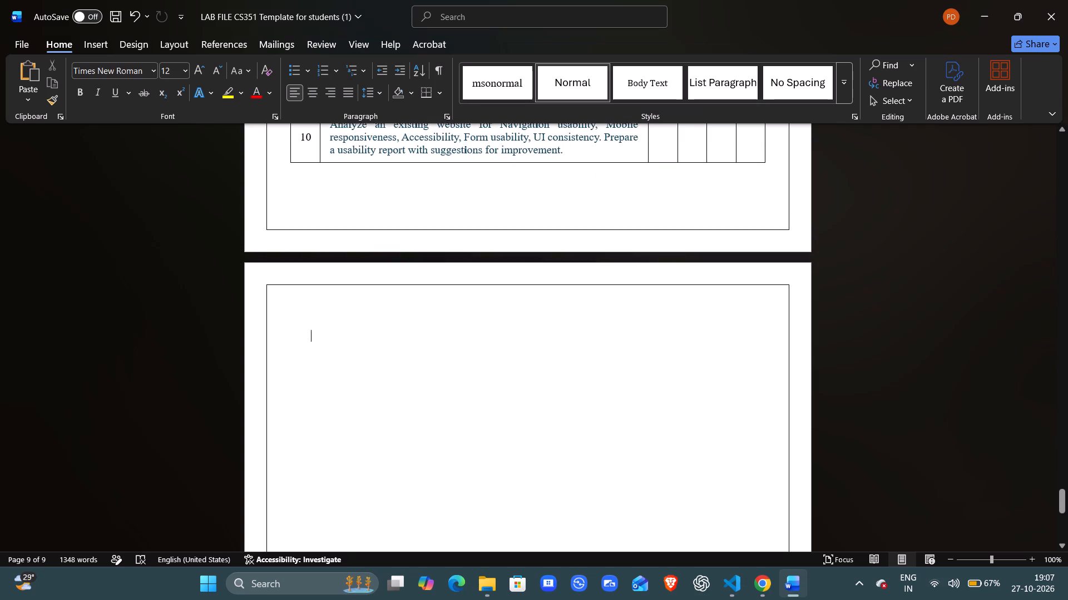
pyautogui.scroll(1, 551, 359)
pyautogui.click(551, 359)
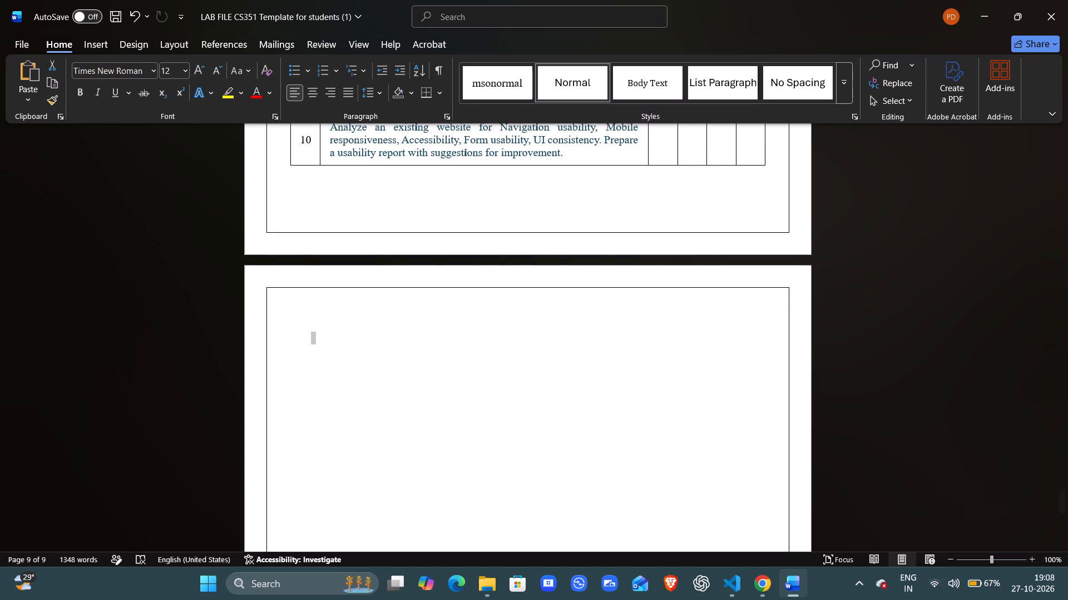
pyautogui.click(551, 359)
pyautogui.hotkey('ctrl', 'shift', '8')
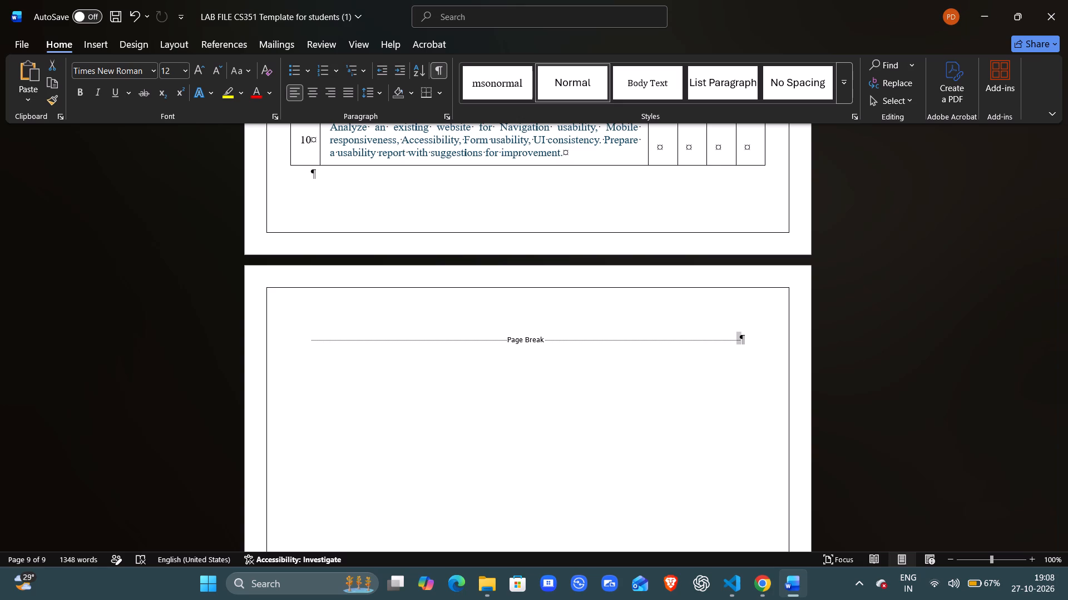
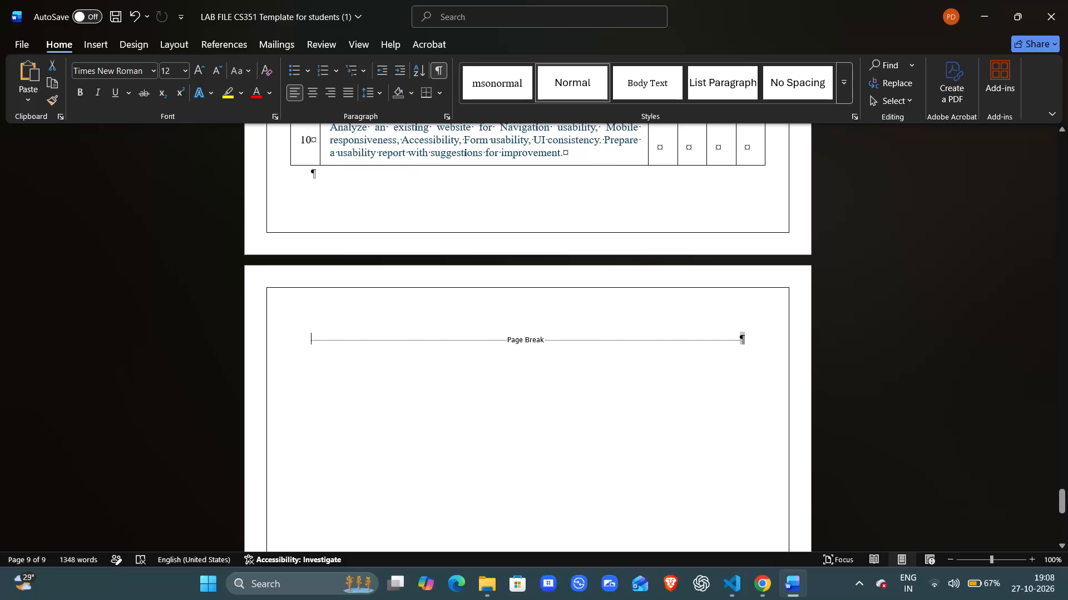
# Switch to File Explorer and copy the Format PDF in the Downloads folder.
pyautogui.scroll(2, 365, 313)
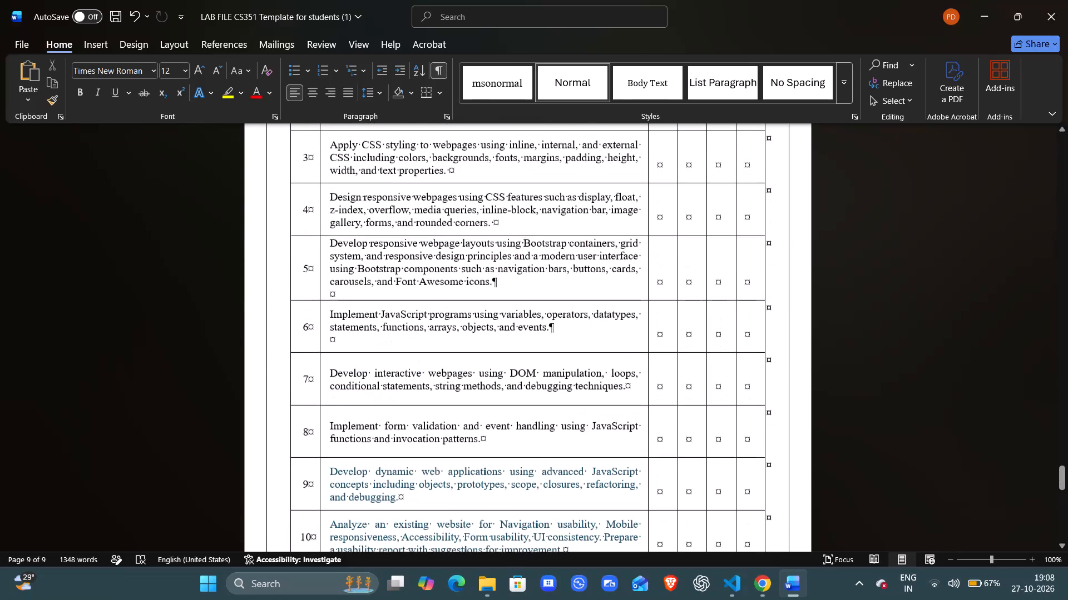
pyautogui.click(495, 590)
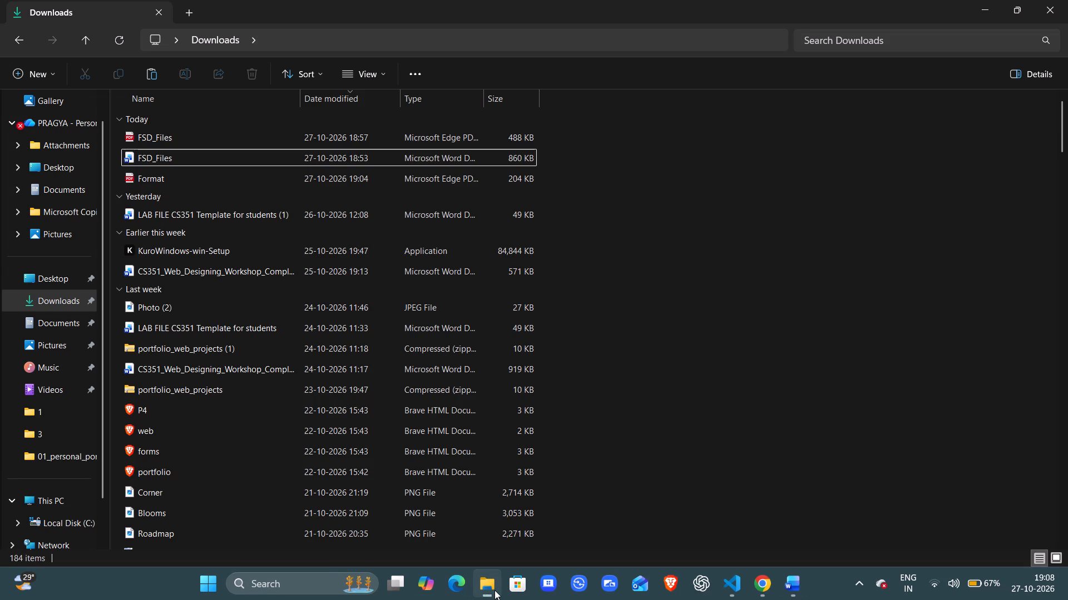
pyautogui.rightClick(266, 183)
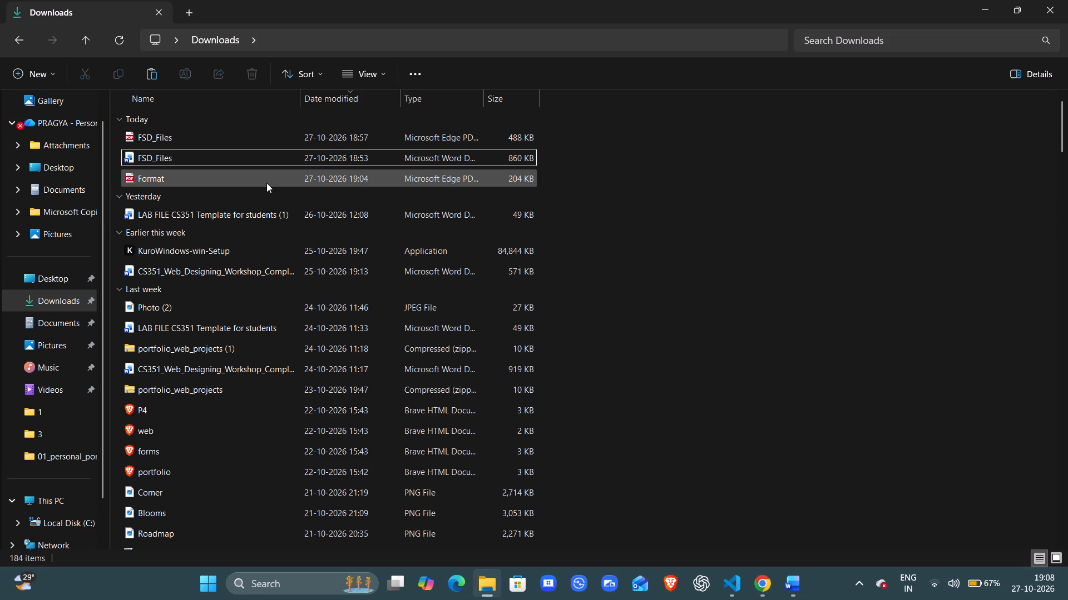
pyautogui.click(251, 178)
pyautogui.rightClick(251, 178)
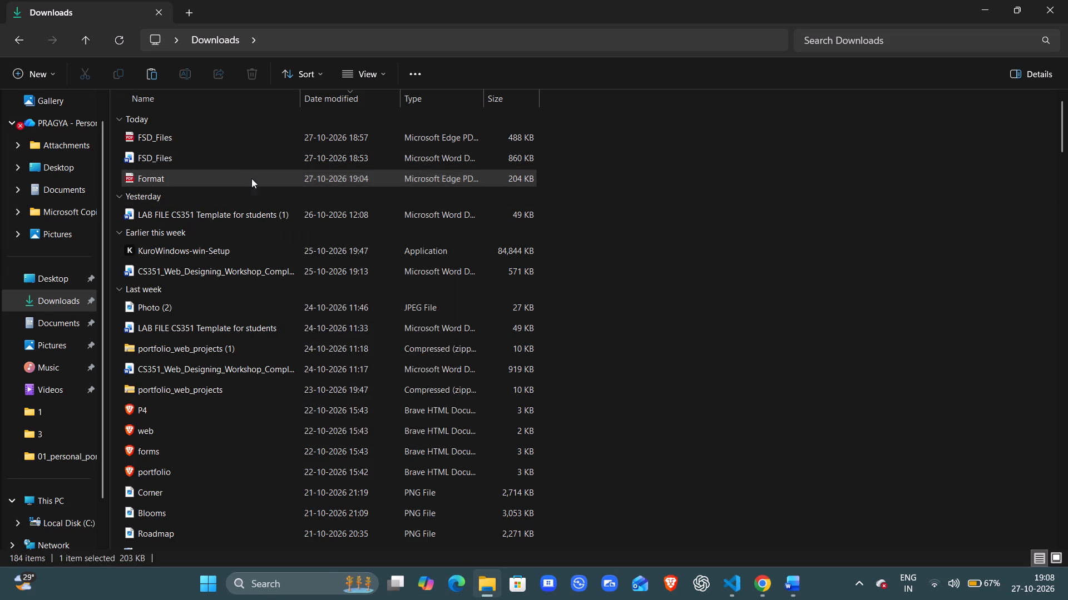
pyautogui.click(326, 96)
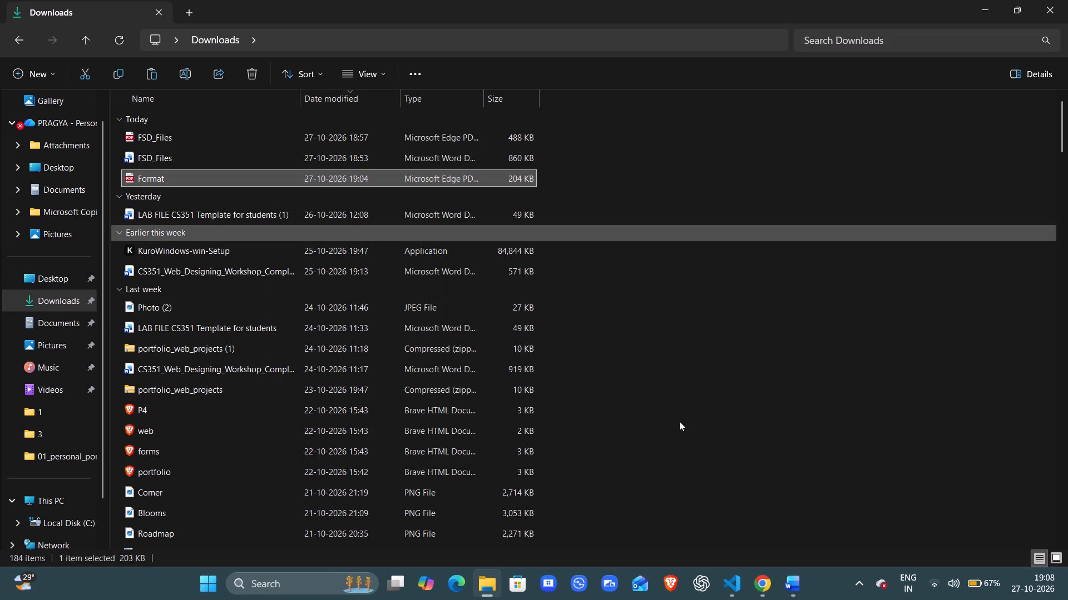